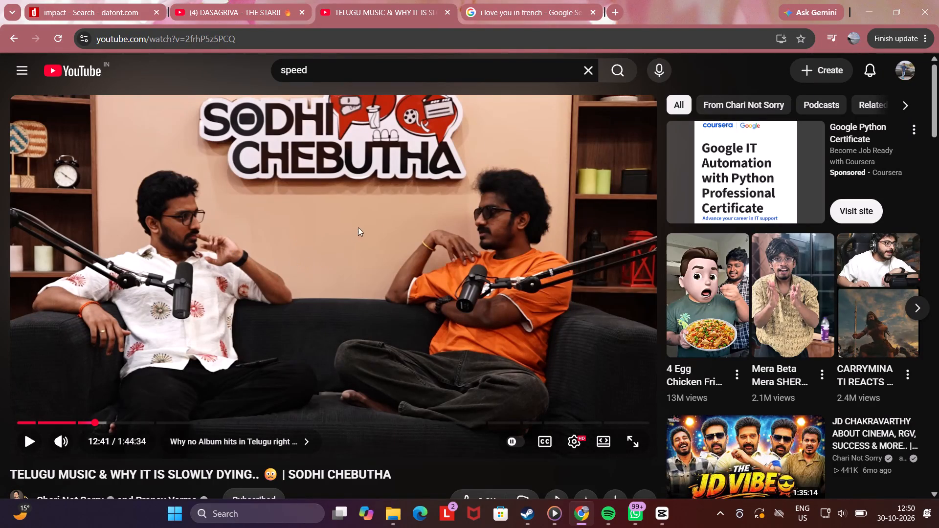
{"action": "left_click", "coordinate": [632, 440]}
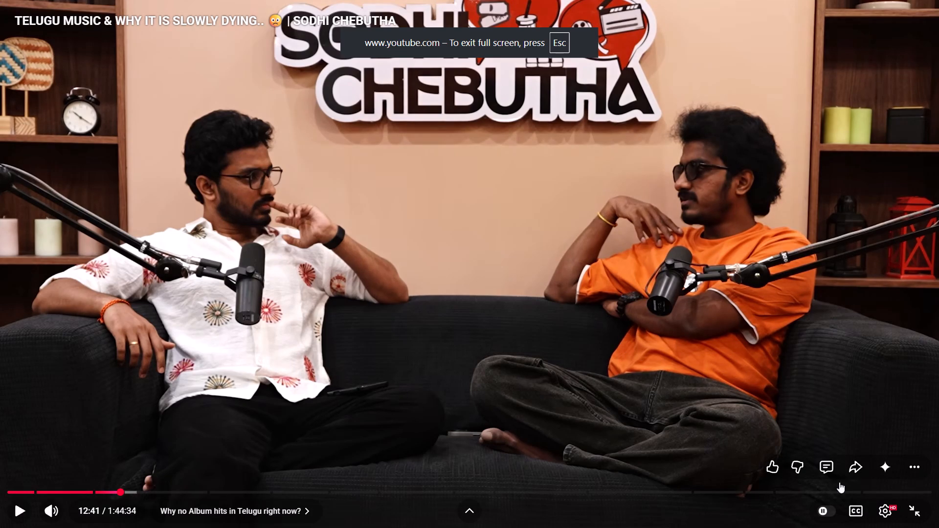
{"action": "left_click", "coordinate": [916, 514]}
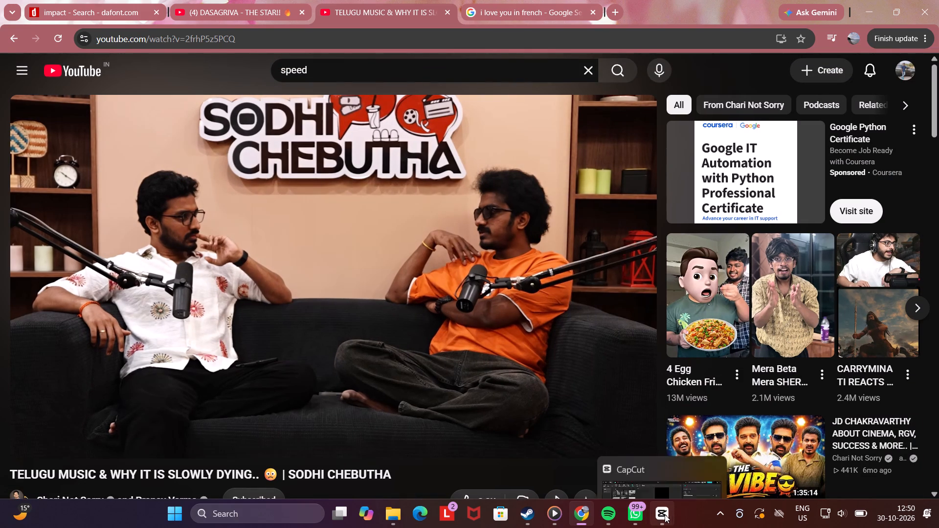
Switch to CapCut and scrub back and forth through the 1030 project's timeline to review the gym clips, caption and BW 1 filter.
{"action": "left_click", "coordinate": [662, 514]}
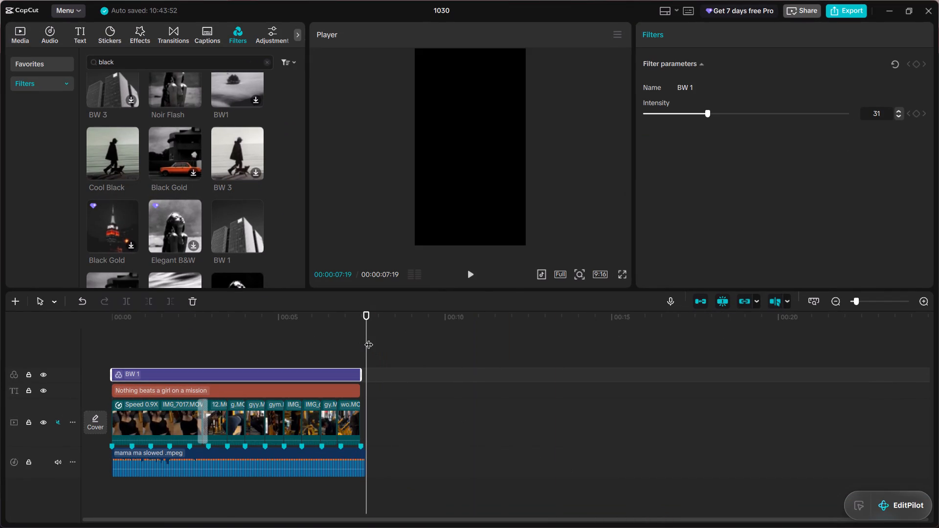
{"action": "left_click_drag", "start_coordinate": [367, 336], "coordinate": [173, 323]}
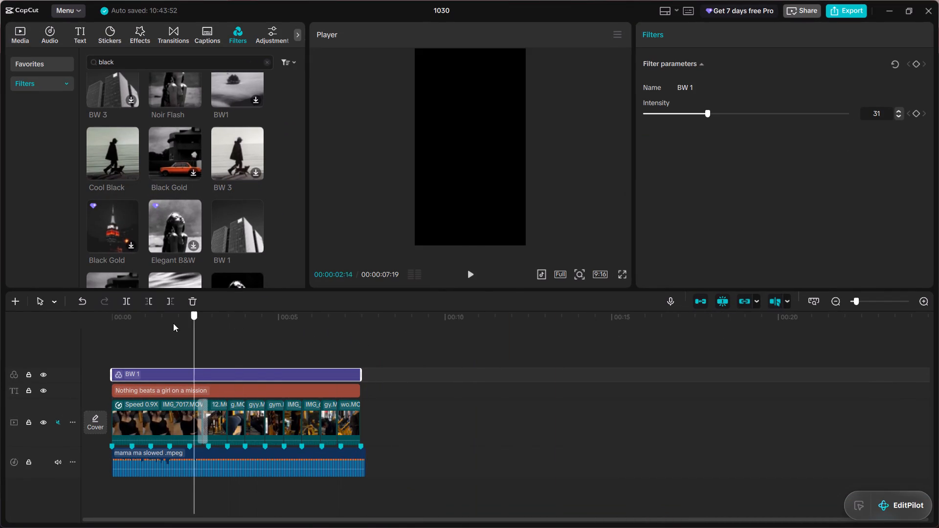
{"action": "left_click_drag", "start_coordinate": [173, 323], "coordinate": [69, 319]}
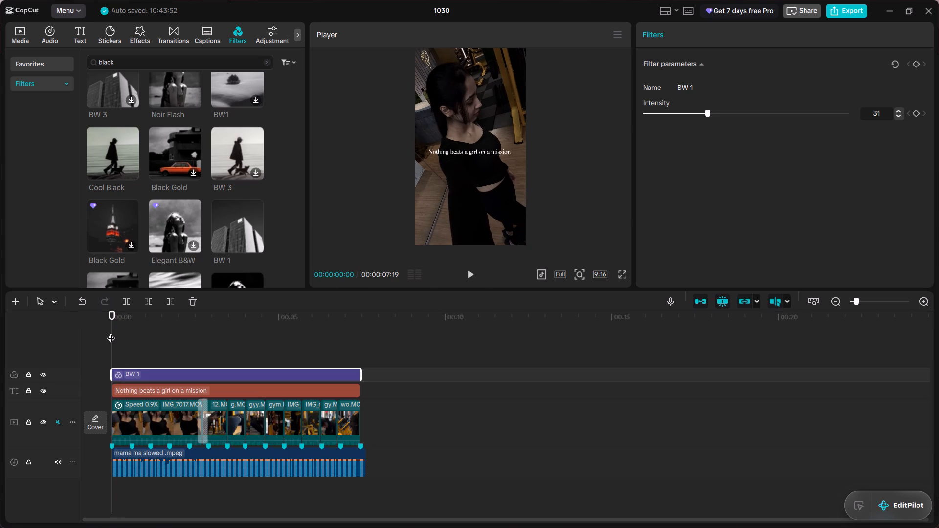
{"action": "left_click_drag", "start_coordinate": [111, 332], "coordinate": [305, 351]}
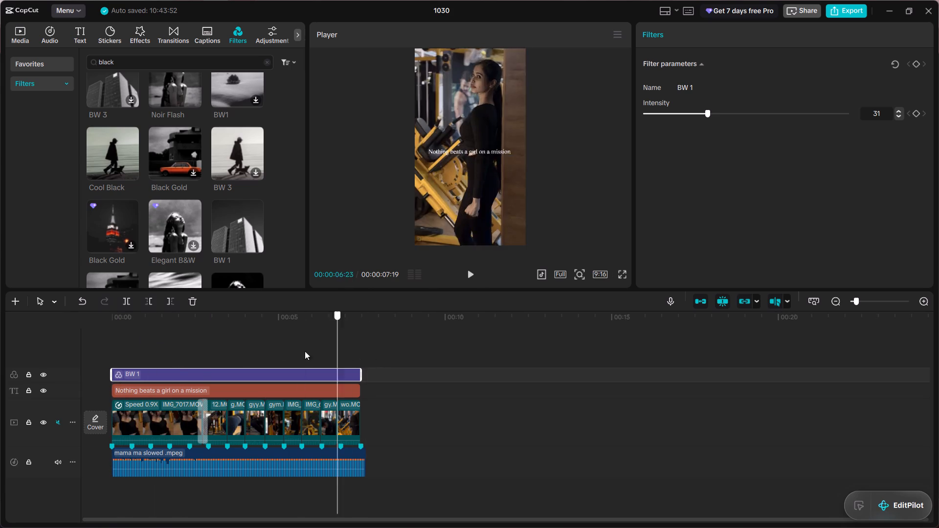
{"action": "left_click_drag", "start_coordinate": [305, 351], "coordinate": [34, 309]}
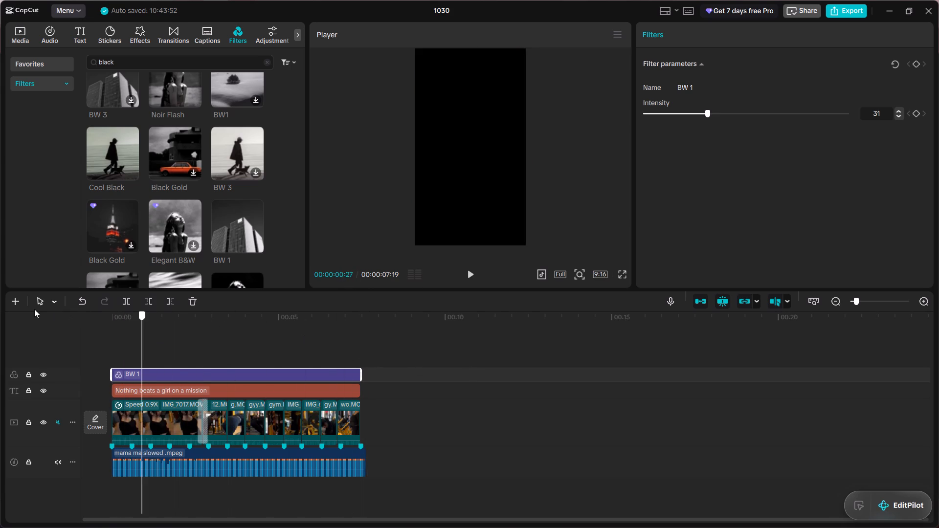
{"action": "left_click_drag", "start_coordinate": [34, 309], "coordinate": [35, 323]}
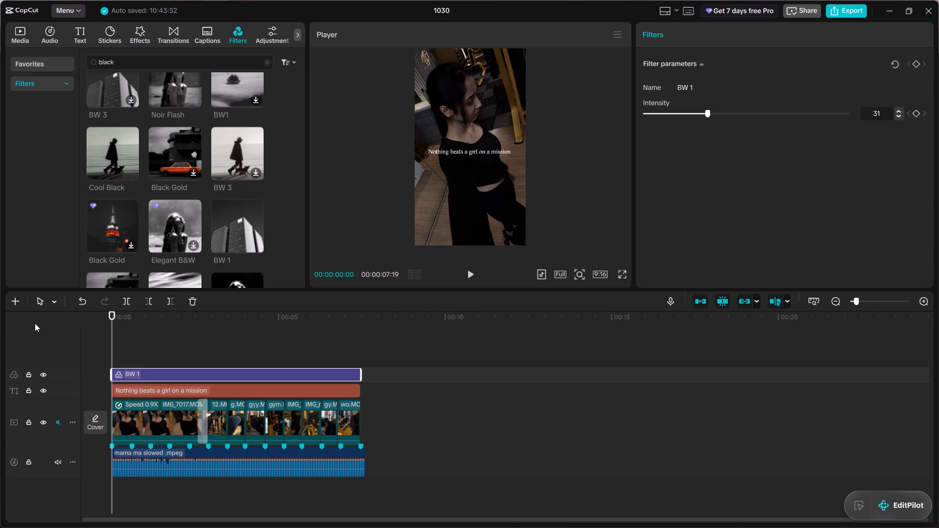
{"action": "left_click_drag", "start_coordinate": [112, 333], "coordinate": [357, 336]}
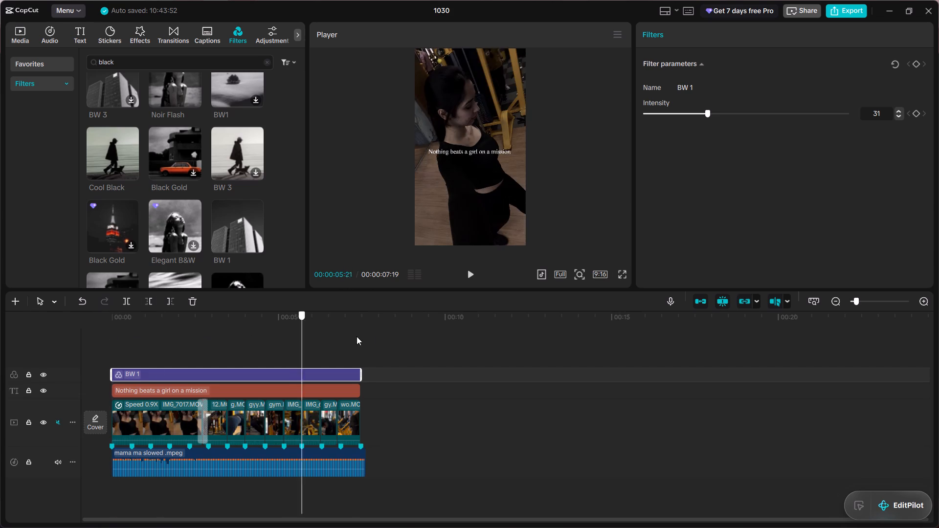
{"action": "left_click_drag", "start_coordinate": [357, 336], "coordinate": [103, 338]}
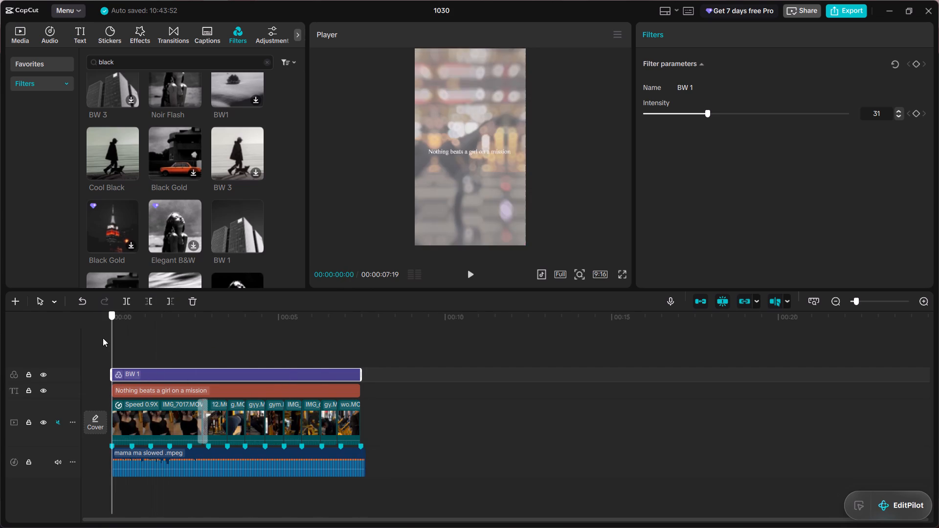
{"action": "left_click_drag", "start_coordinate": [103, 338], "coordinate": [264, 337]}
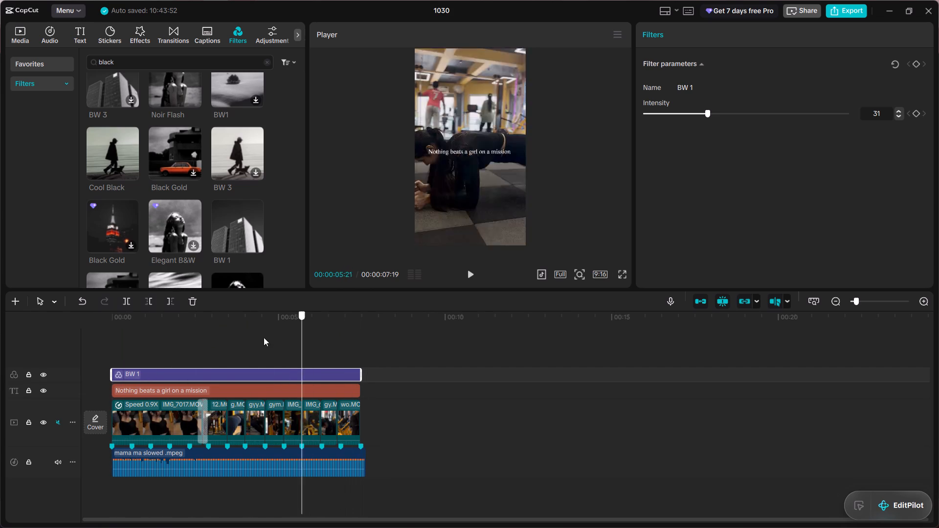
{"action": "left_click_drag", "start_coordinate": [264, 337], "coordinate": [135, 333]}
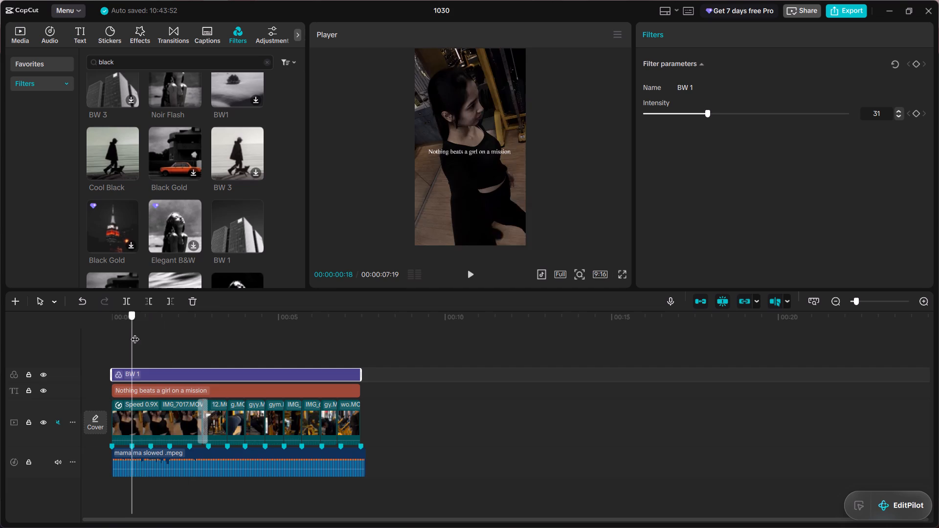
{"action": "left_click_drag", "start_coordinate": [135, 333], "coordinate": [186, 331]}
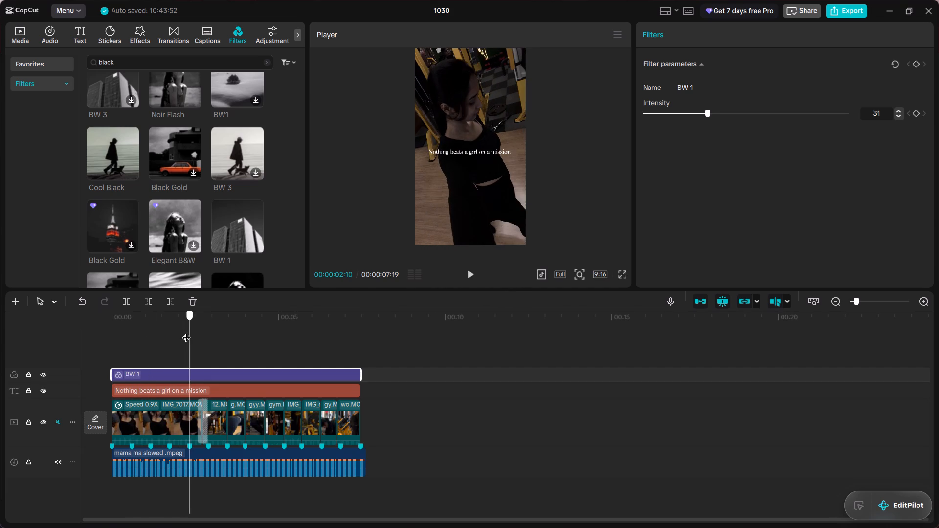
{"action": "left_click_drag", "start_coordinate": [186, 331], "coordinate": [227, 326]}
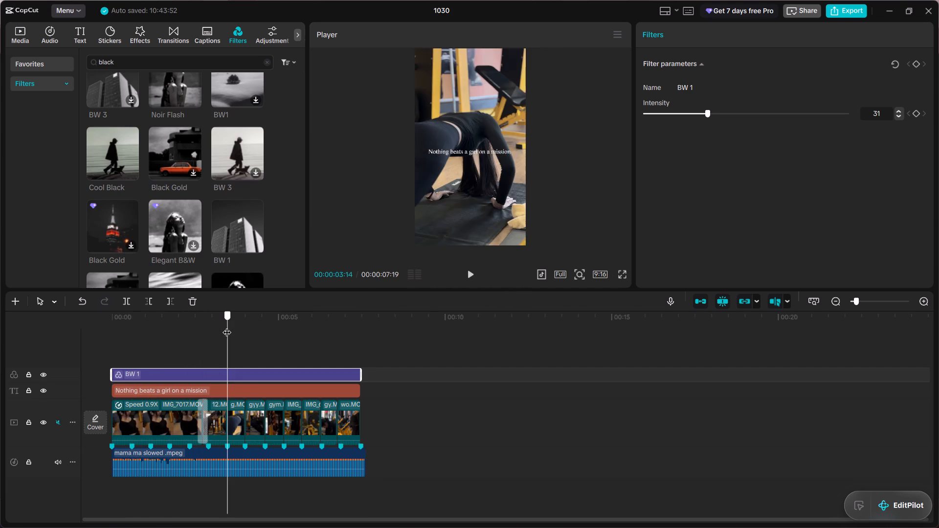
{"action": "left_click_drag", "start_coordinate": [227, 326], "coordinate": [275, 322]}
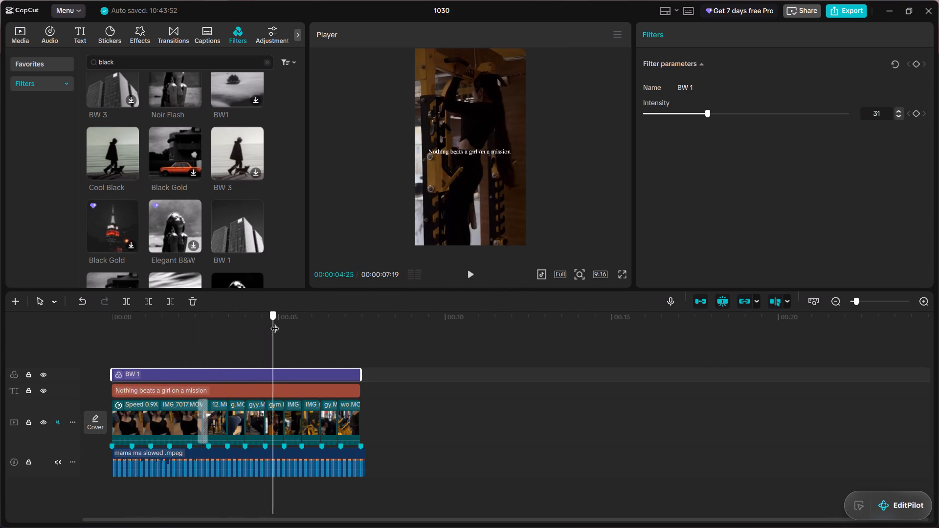
{"action": "left_click_drag", "start_coordinate": [275, 322], "coordinate": [301, 322]}
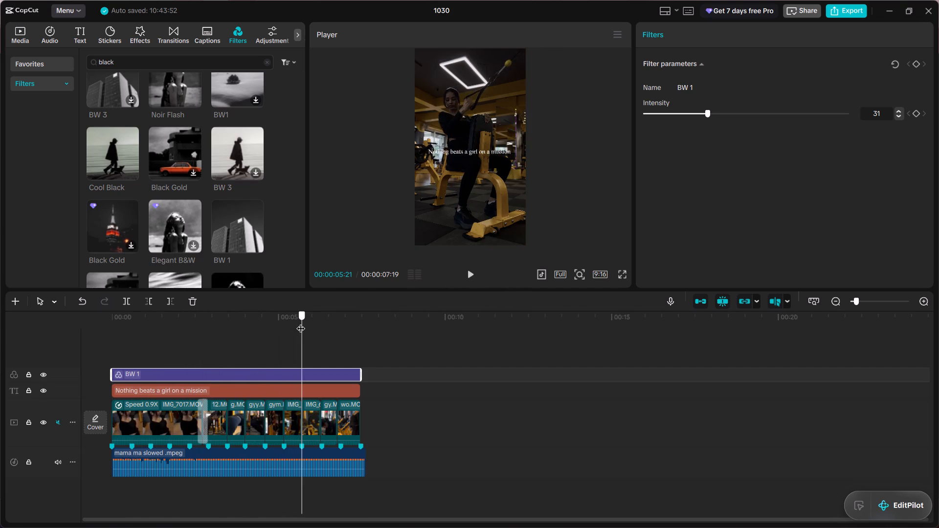
{"action": "left_click_drag", "start_coordinate": [301, 322], "coordinate": [398, 324]}
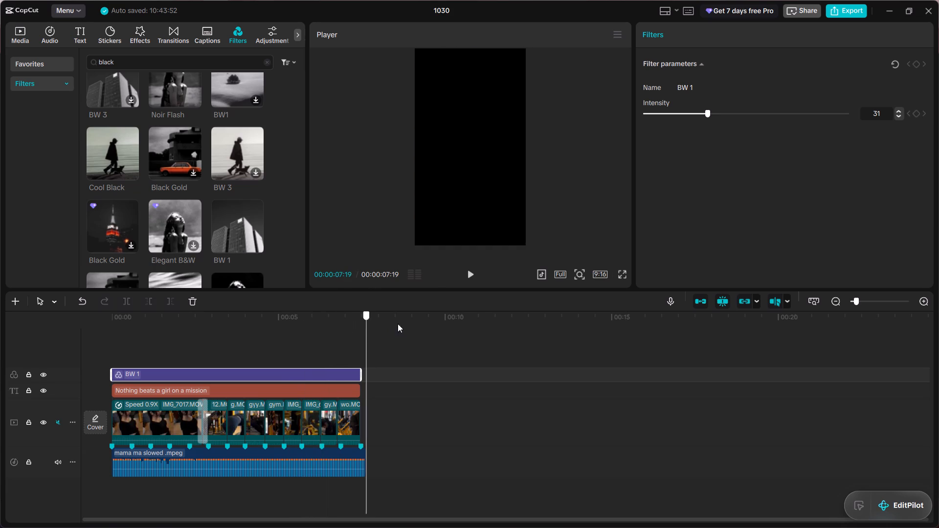
Scrub through the edit again to check the clip cuts and the transition after the opening clips, ending at the timeline start.
{"action": "left_click_drag", "start_coordinate": [398, 324], "coordinate": [136, 324]}
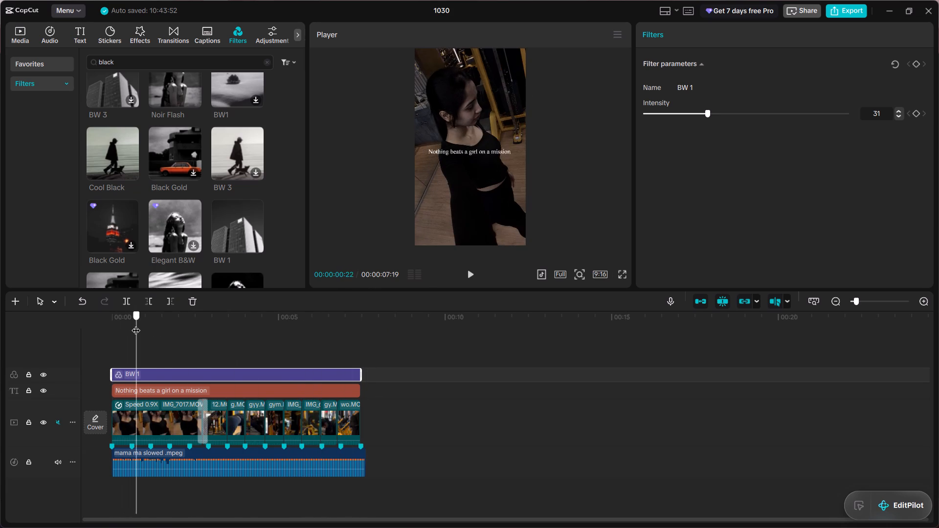
{"action": "left_click_drag", "start_coordinate": [136, 324], "coordinate": [168, 322]}
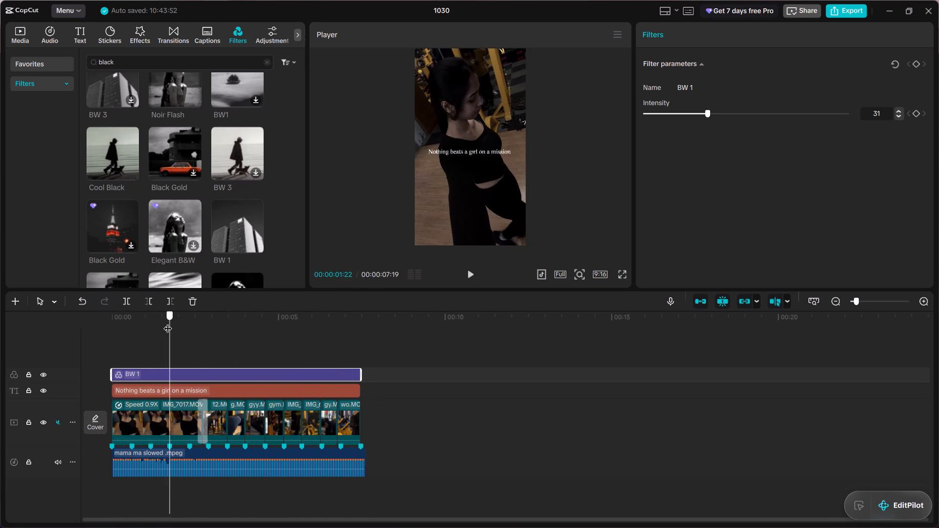
{"action": "left_click_drag", "start_coordinate": [168, 322], "coordinate": [201, 320]}
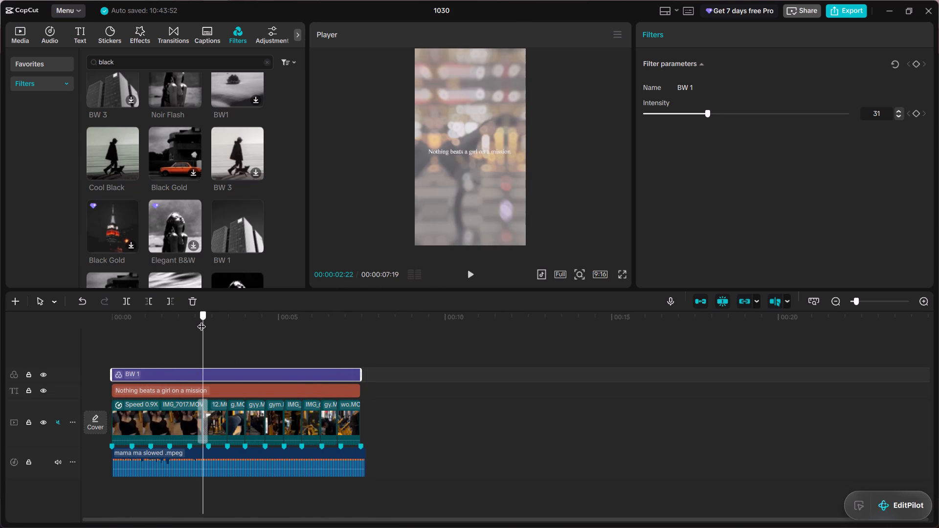
{"action": "left_click_drag", "start_coordinate": [201, 320], "coordinate": [234, 319]}
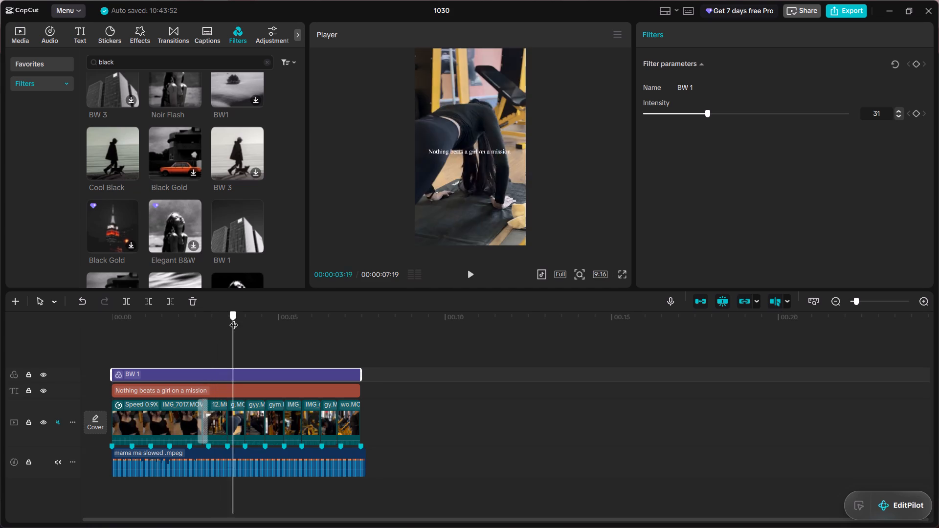
{"action": "left_click_drag", "start_coordinate": [234, 319], "coordinate": [268, 319]}
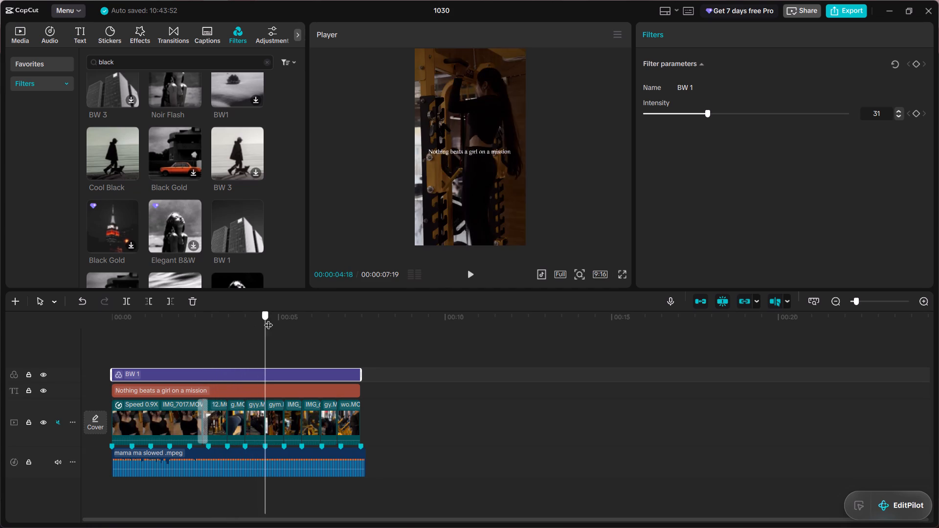
{"action": "left_click_drag", "start_coordinate": [268, 319], "coordinate": [290, 318]}
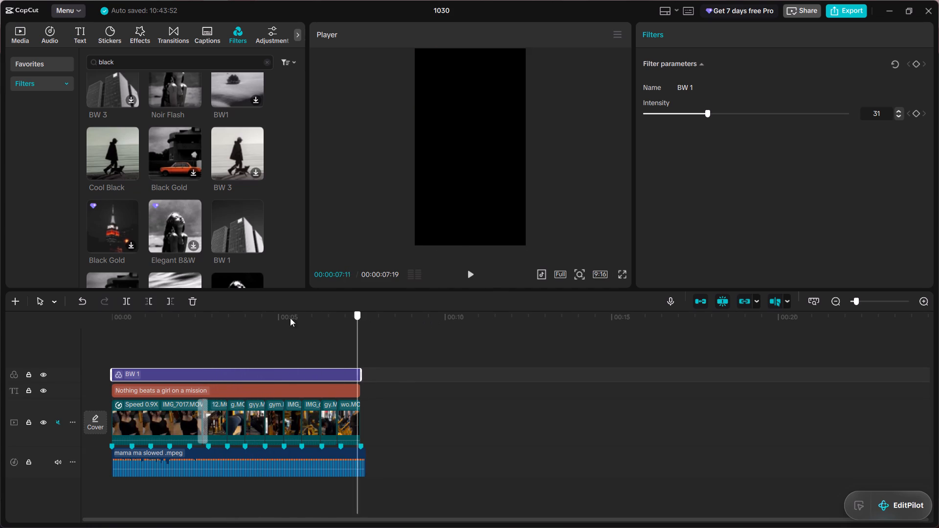
{"action": "left_click_drag", "start_coordinate": [290, 318], "coordinate": [172, 324]}
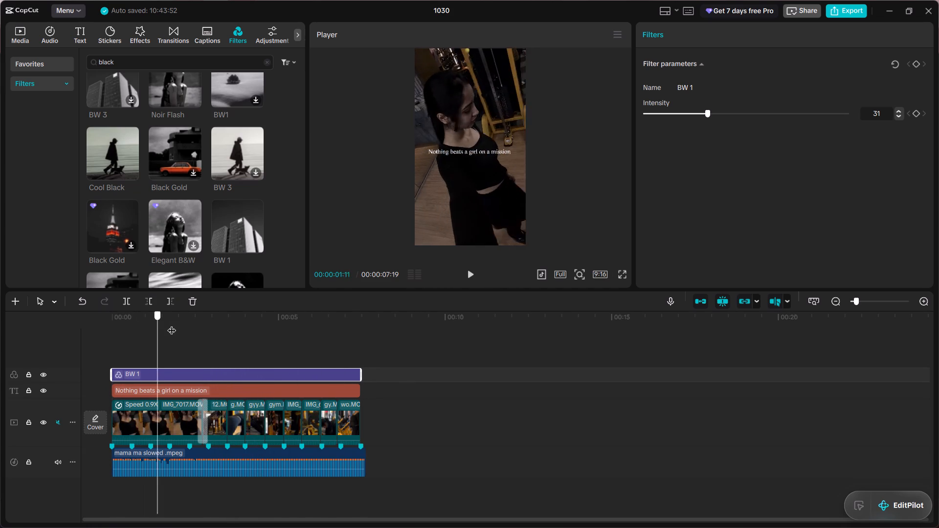
{"action": "left_click_drag", "start_coordinate": [172, 324], "coordinate": [308, 315]}
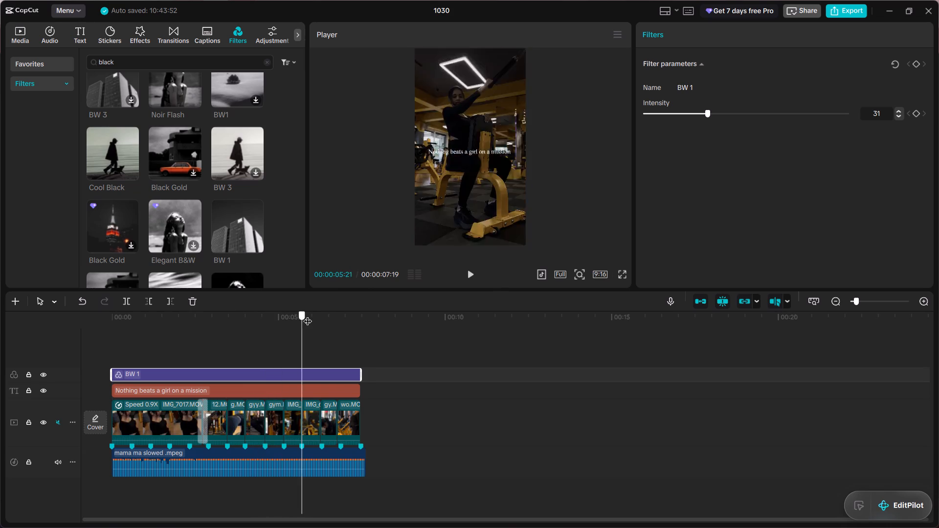
{"action": "left_click_drag", "start_coordinate": [308, 315], "coordinate": [59, 329]}
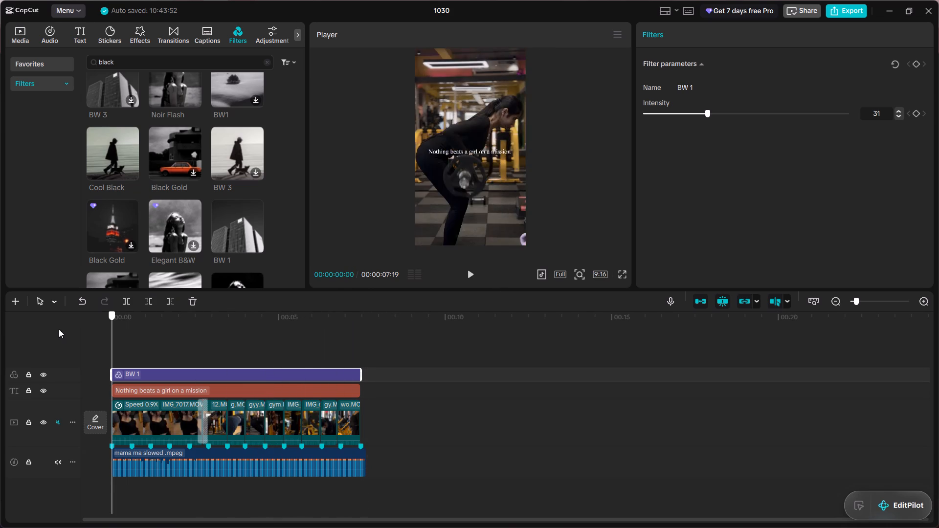
{"action": "left_click_drag", "start_coordinate": [59, 329], "coordinate": [52, 330]}
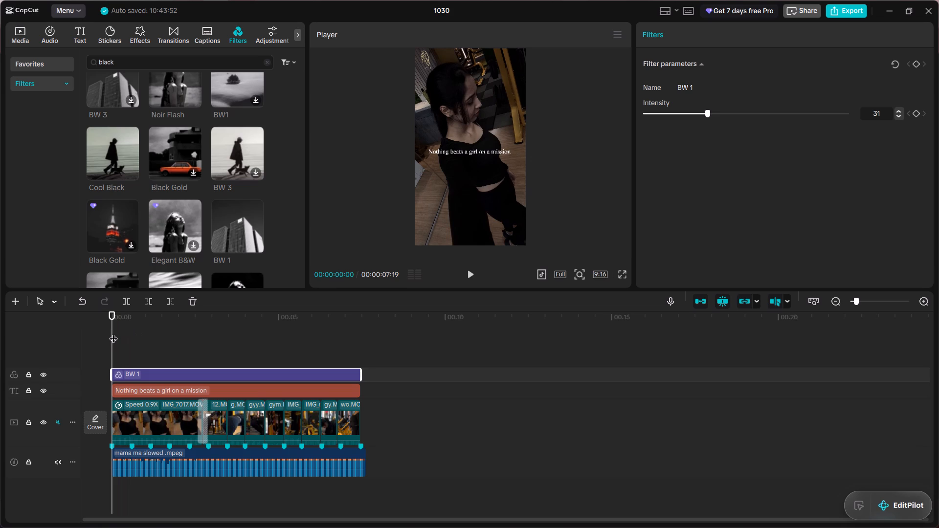
Examine the edit clip by clip from the timeline start through to the final wo clip.
{"action": "left_click_drag", "start_coordinate": [112, 332], "coordinate": [133, 334]}
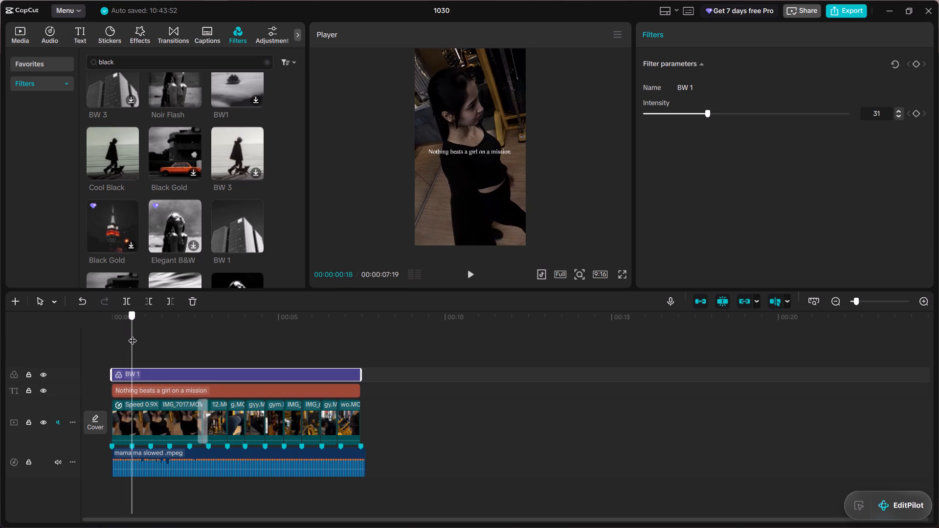
{"action": "left_click_drag", "start_coordinate": [133, 334], "coordinate": [175, 339]}
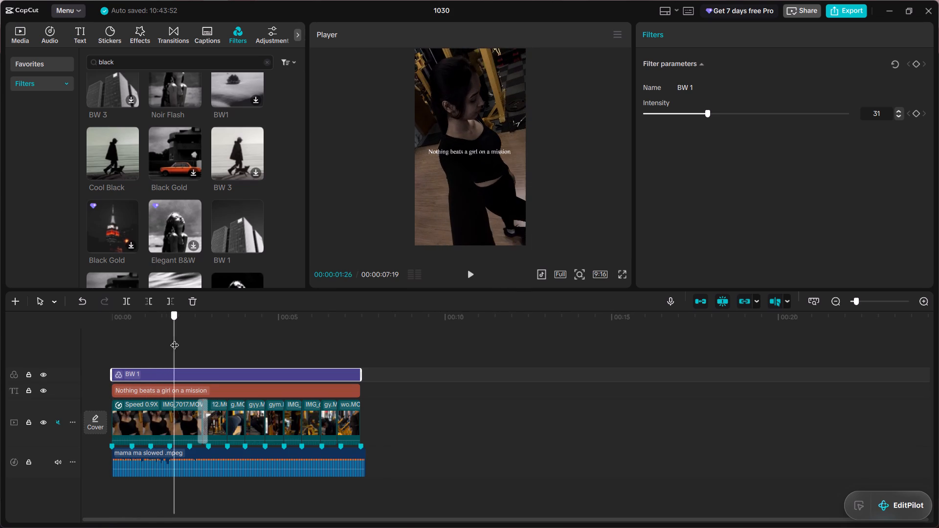
{"action": "left_click_drag", "start_coordinate": [175, 339], "coordinate": [207, 345]}
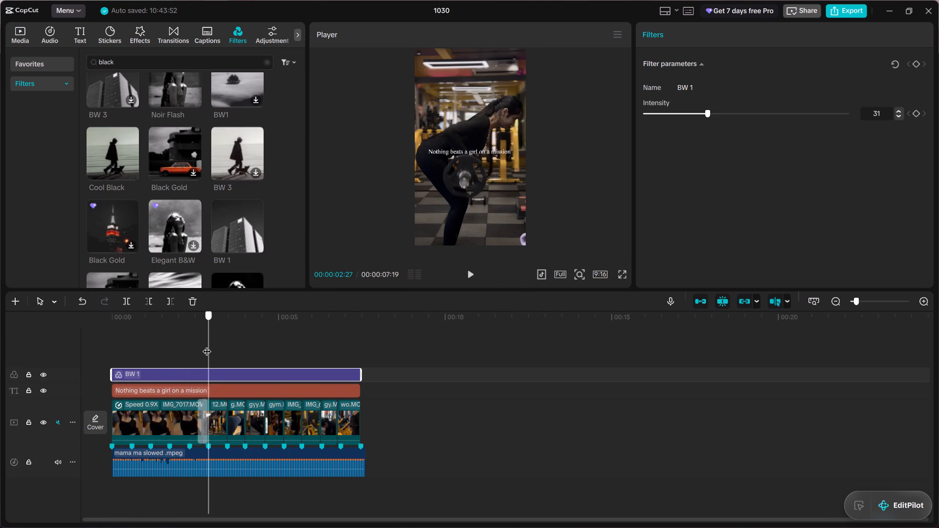
{"action": "left_click_drag", "start_coordinate": [207, 345], "coordinate": [225, 346]}
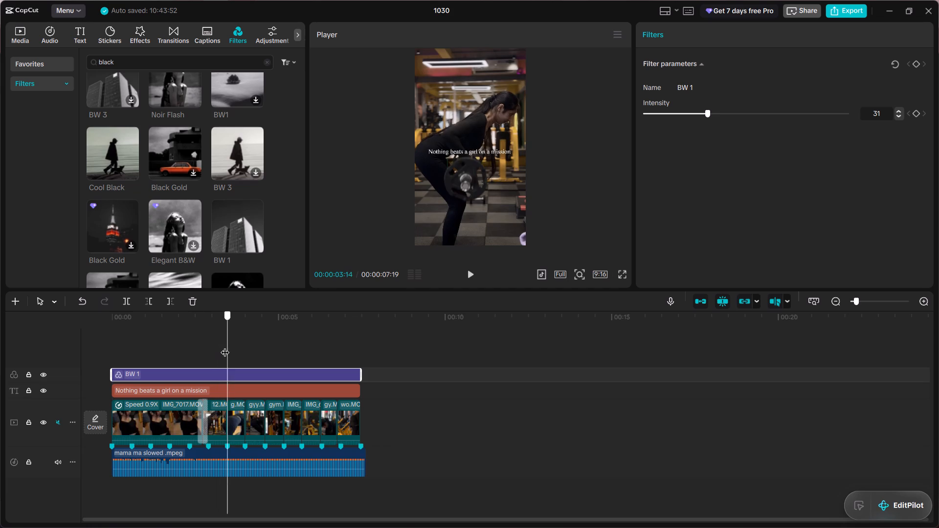
{"action": "left_click_drag", "start_coordinate": [225, 346], "coordinate": [264, 351]}
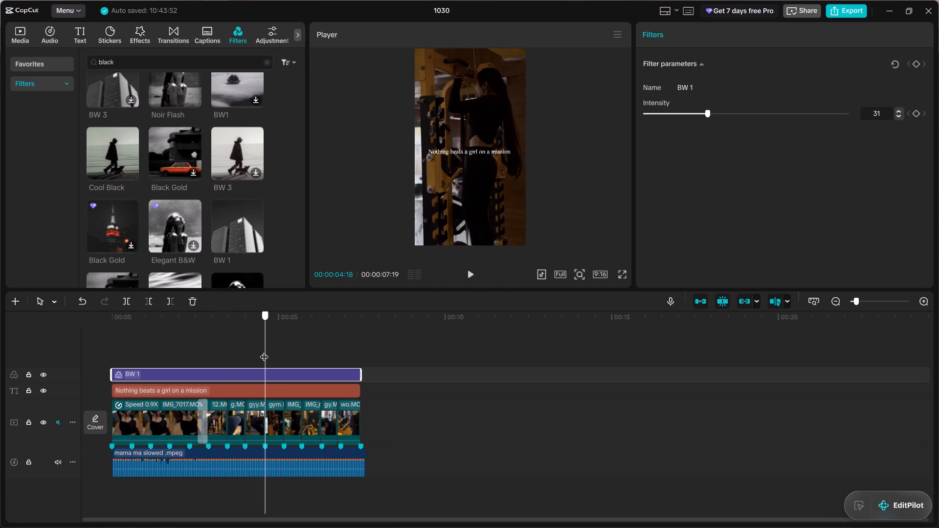
{"action": "left_click_drag", "start_coordinate": [264, 351], "coordinate": [294, 355]}
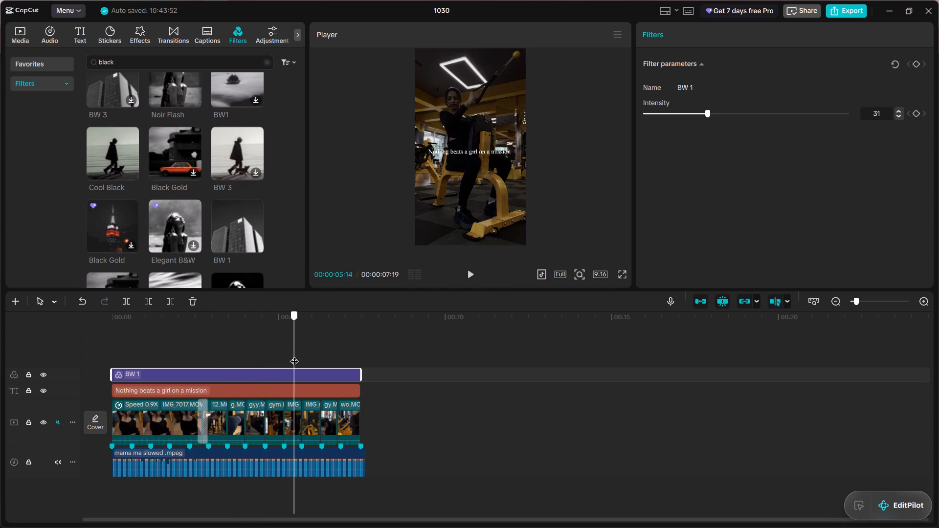
{"action": "left_click_drag", "start_coordinate": [294, 355], "coordinate": [321, 362]}
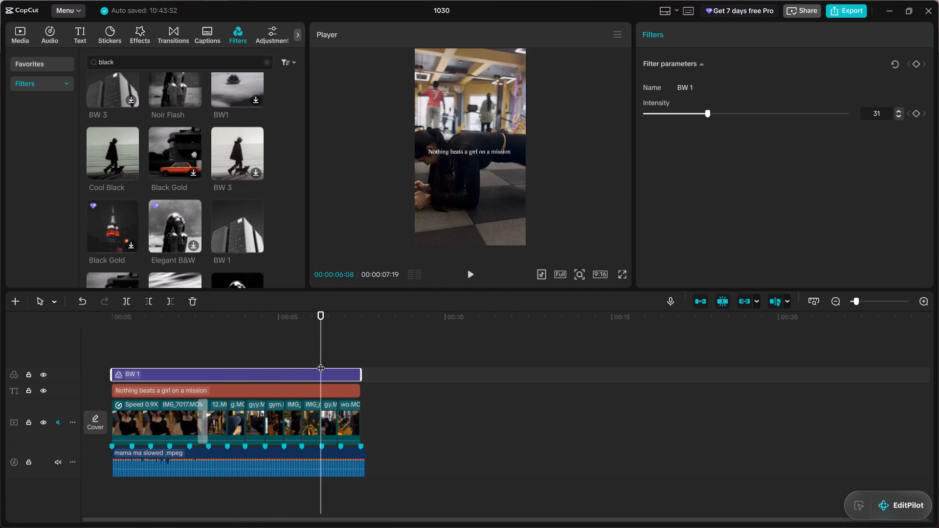
{"action": "left_click_drag", "start_coordinate": [323, 345], "coordinate": [346, 349]}
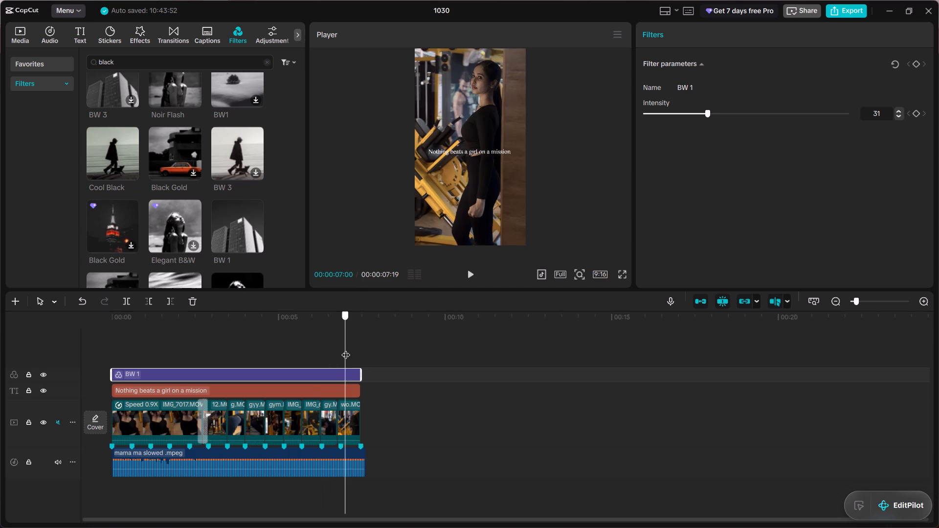
Scrub repeatedly between the start and end of the edit to review the gym clips, caption and filter.
{"action": "left_click_drag", "start_coordinate": [346, 349], "coordinate": [134, 317]}
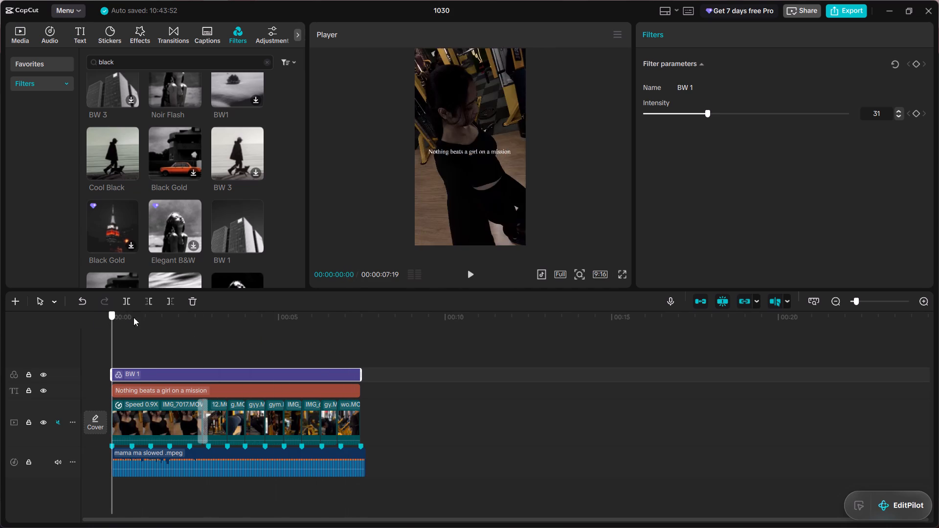
{"action": "left_click_drag", "start_coordinate": [134, 317], "coordinate": [262, 332]}
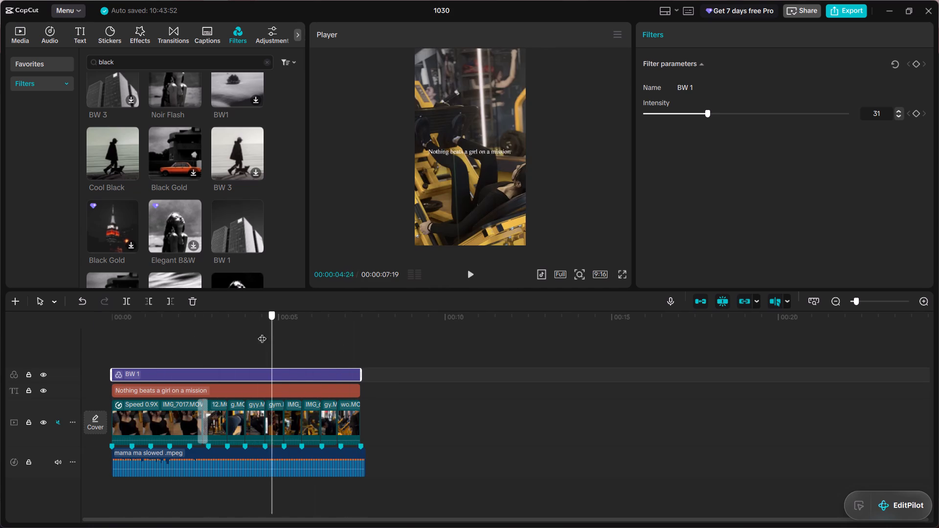
{"action": "left_click_drag", "start_coordinate": [262, 332], "coordinate": [197, 328]}
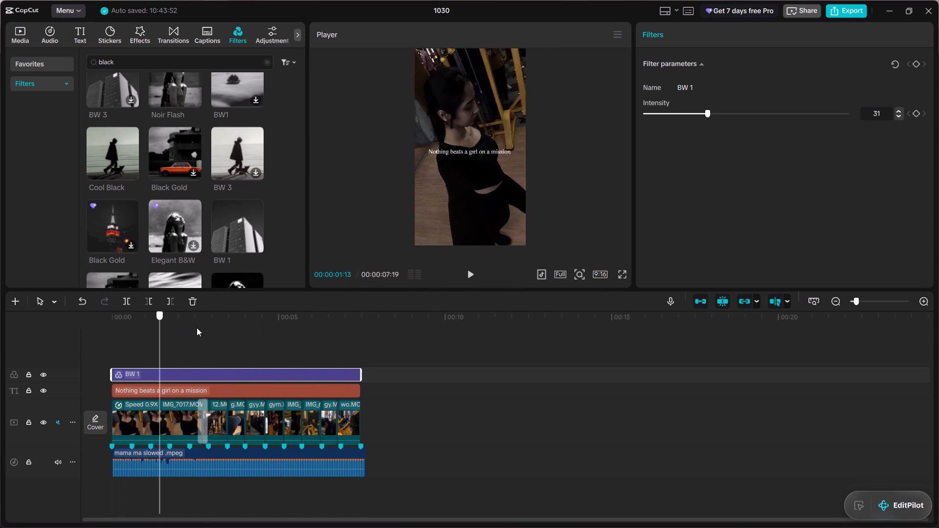
{"action": "left_click_drag", "start_coordinate": [197, 328], "coordinate": [62, 279]}
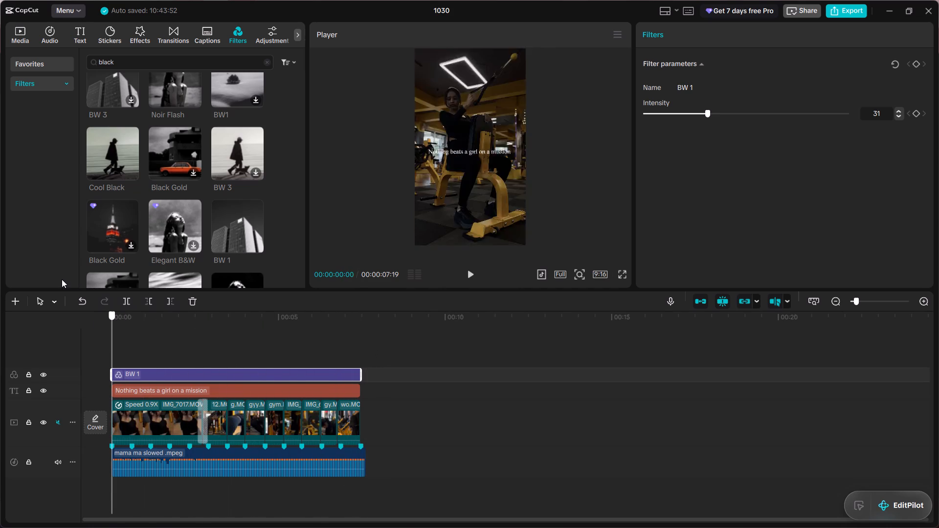
{"action": "left_click_drag", "start_coordinate": [62, 279], "coordinate": [88, 329]}
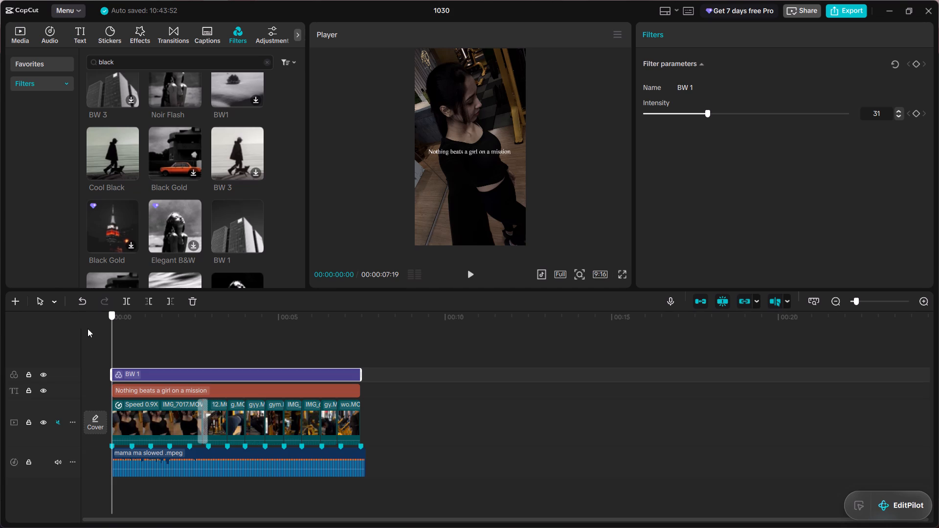
{"action": "left_click_drag", "start_coordinate": [88, 329], "coordinate": [301, 332]}
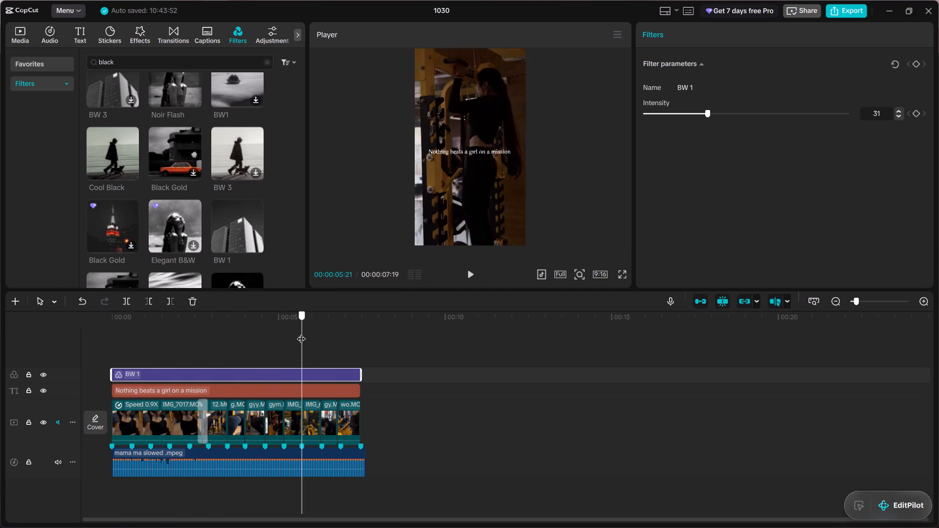
{"action": "left_click_drag", "start_coordinate": [301, 332], "coordinate": [21, 250]}
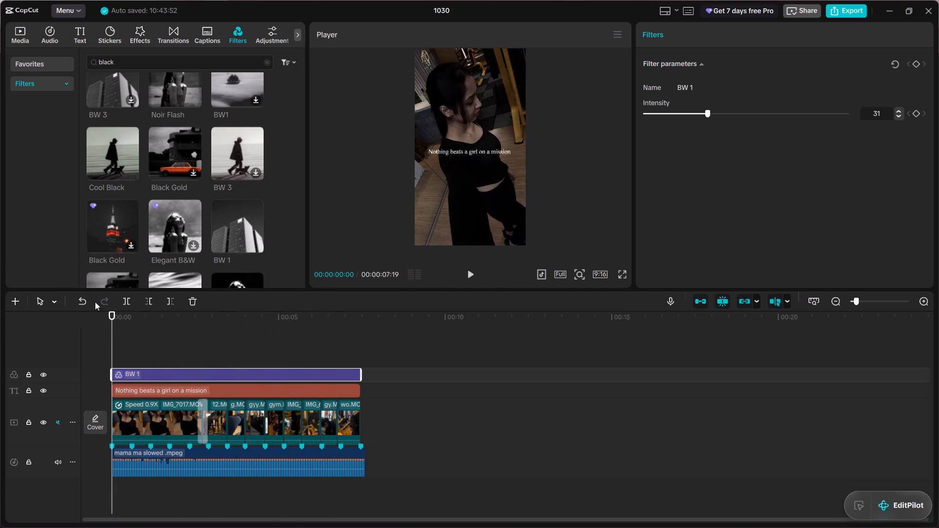
{"action": "left_click_drag", "start_coordinate": [111, 328], "coordinate": [302, 355]}
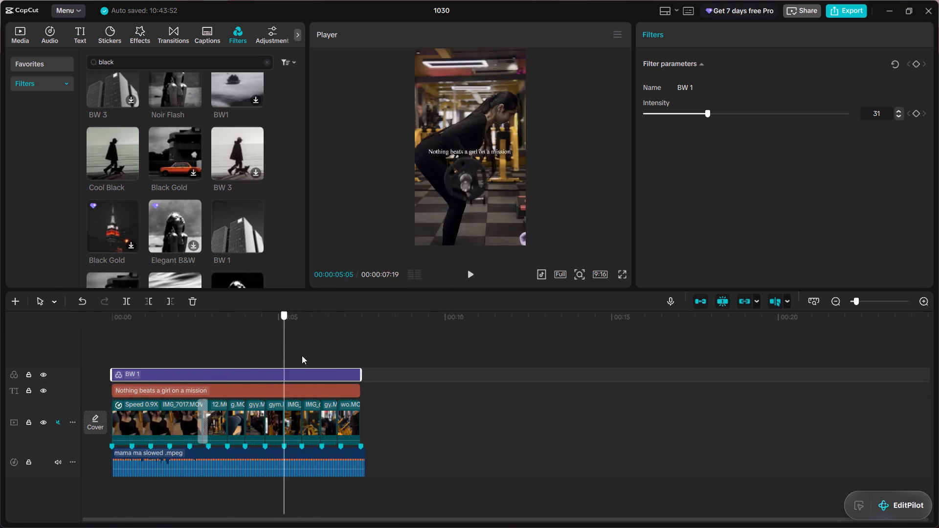
{"action": "left_click_drag", "start_coordinate": [302, 355], "coordinate": [56, 291]}
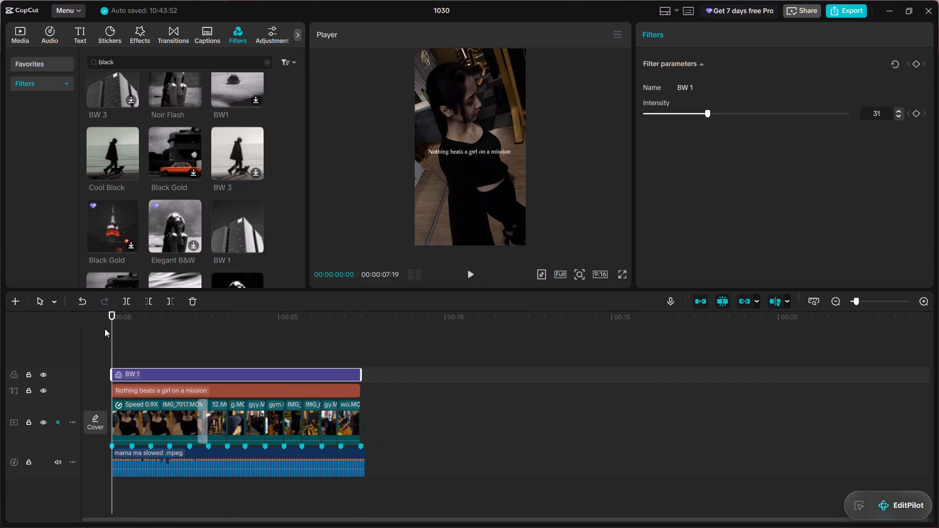
{"action": "left_click_drag", "start_coordinate": [112, 328], "coordinate": [379, 346]}
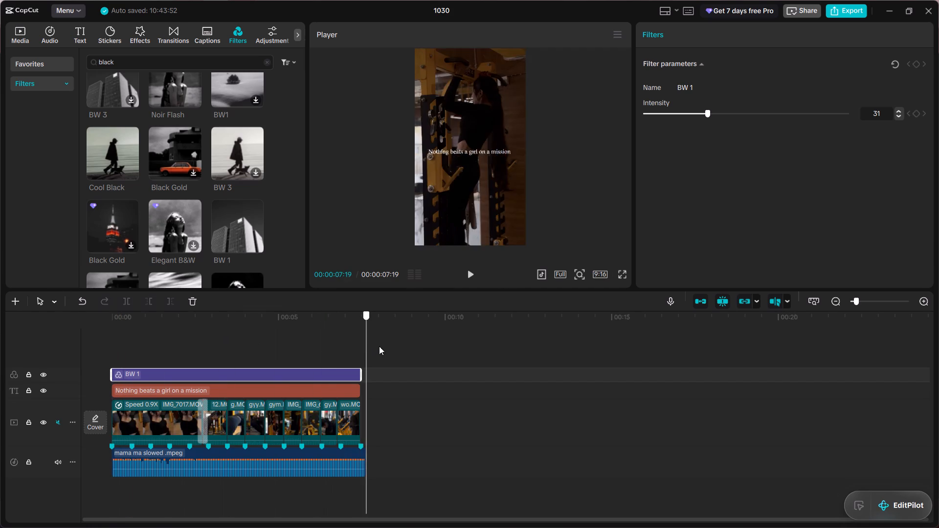
{"action": "left_click_drag", "start_coordinate": [379, 346], "coordinate": [72, 306]}
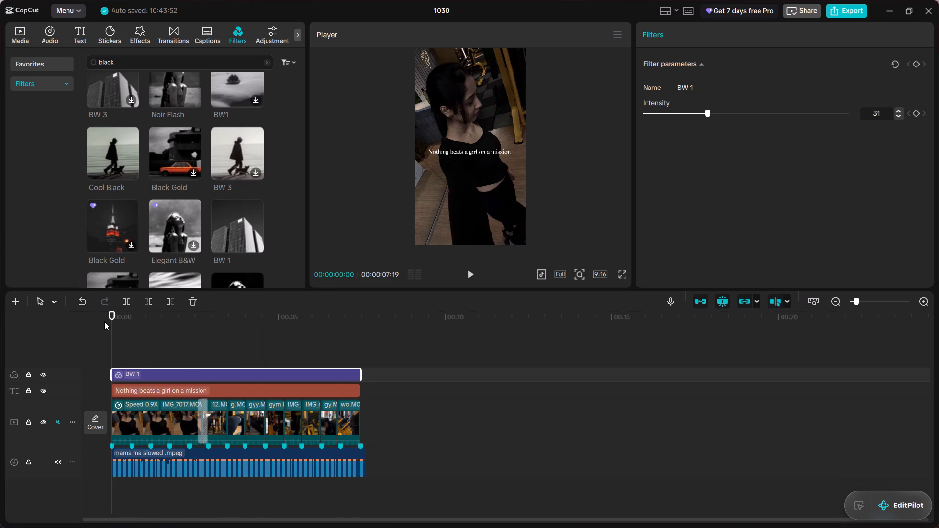
Examine the opening IMG_7017 clips, the blur transition after them and the following workout clips in order.
{"action": "left_click_drag", "start_coordinate": [113, 338], "coordinate": [126, 348]}
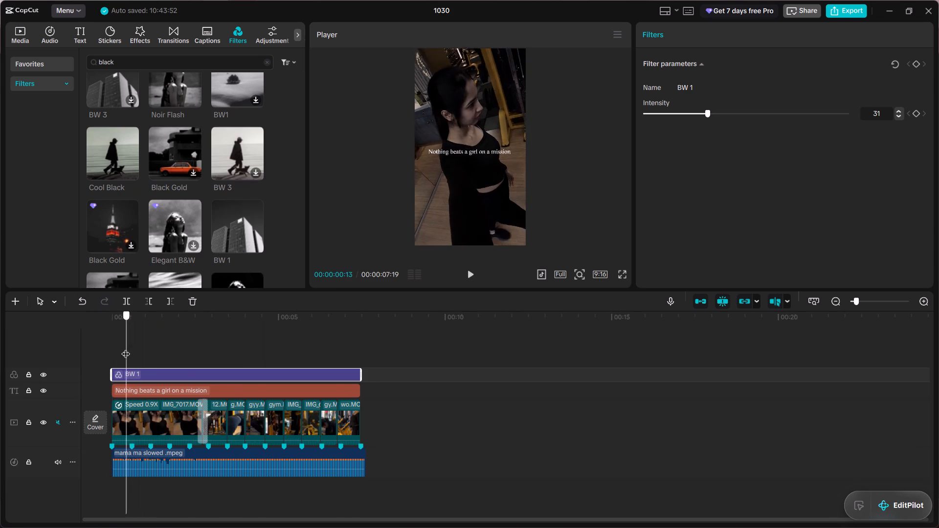
{"action": "left_click_drag", "start_coordinate": [126, 348], "coordinate": [167, 351]}
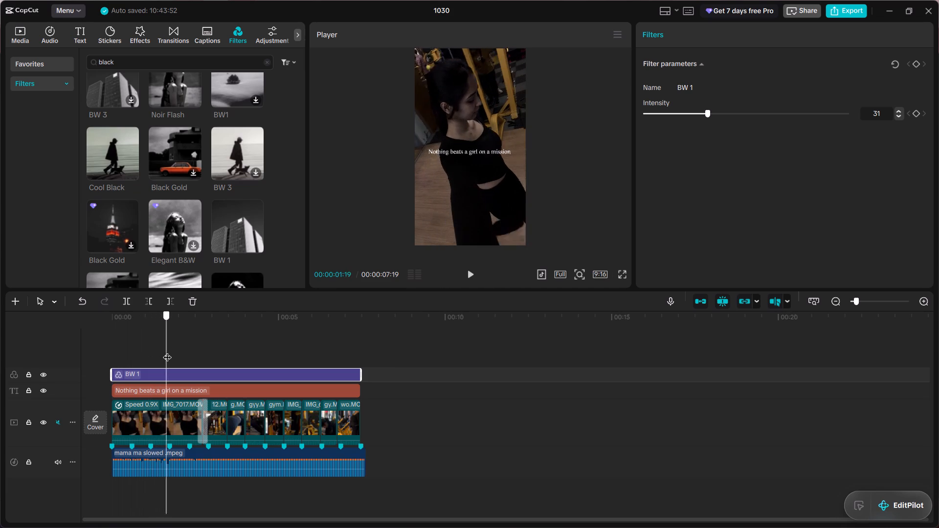
{"action": "left_click_drag", "start_coordinate": [167, 351], "coordinate": [205, 350]}
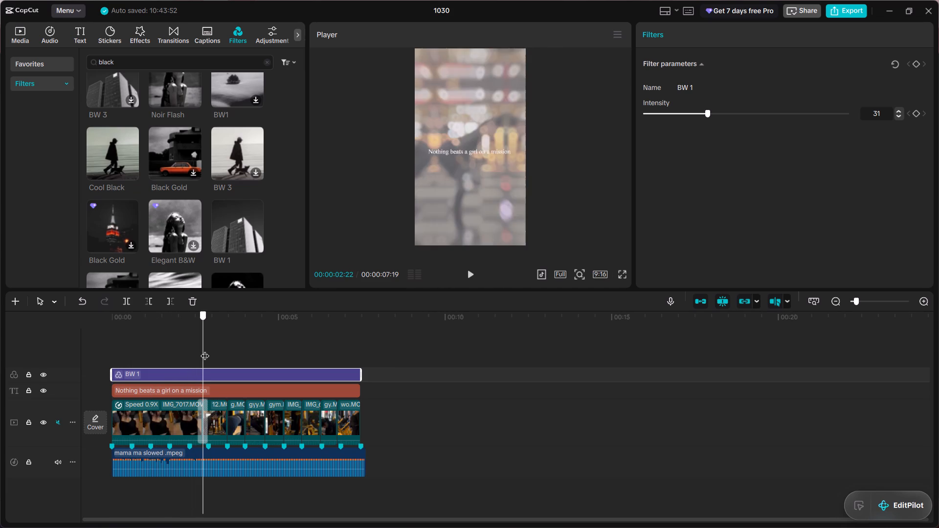
{"action": "left_click_drag", "start_coordinate": [205, 350], "coordinate": [232, 349]}
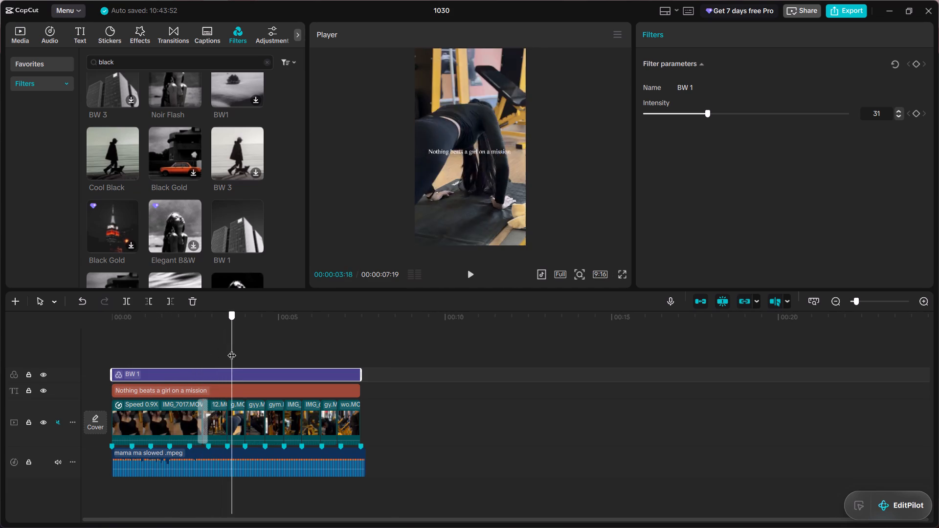
{"action": "left_click_drag", "start_coordinate": [232, 349], "coordinate": [298, 374]}
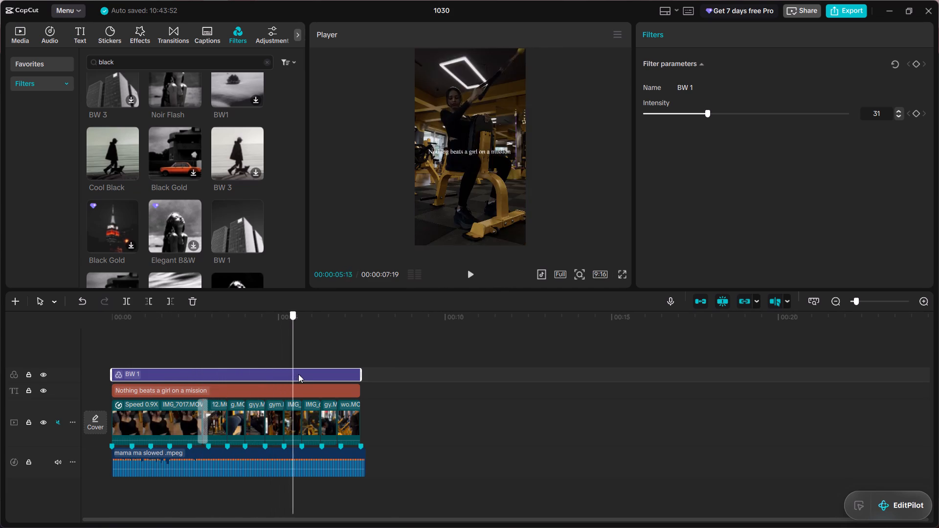
Play the whole edit in full screen from the timeline start, and exit the full-screen preview at the end.
{"action": "left_click_drag", "start_coordinate": [298, 374], "coordinate": [0, 282]}
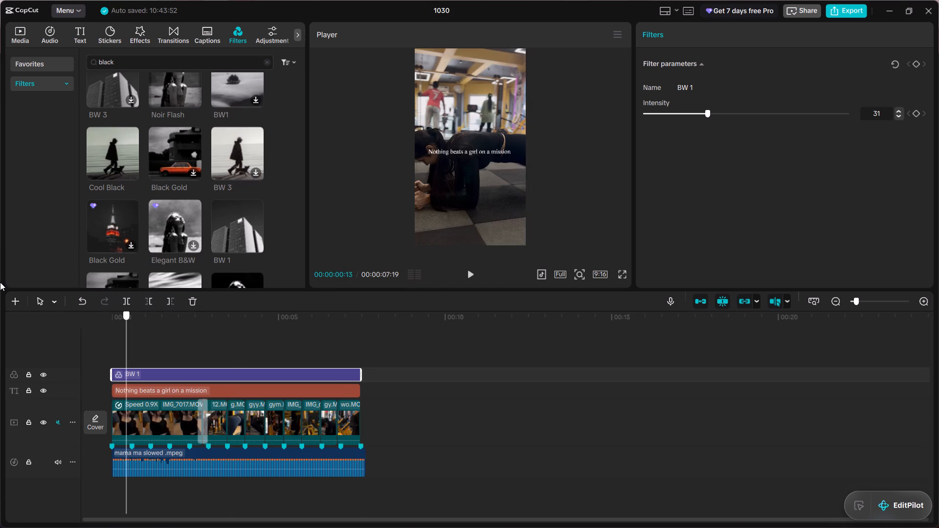
{"action": "left_click_drag", "start_coordinate": [0, 282], "coordinate": [0, 282]}
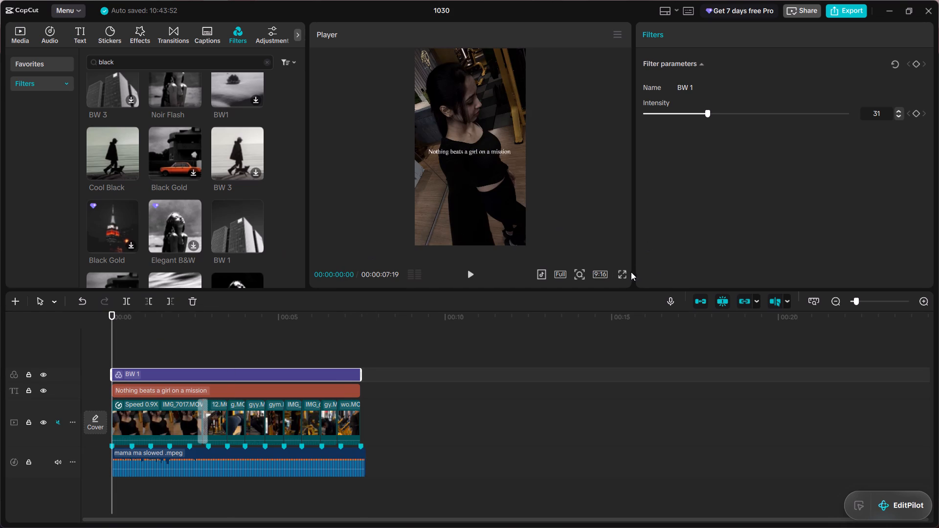
{"action": "left_click", "coordinate": [626, 273]}
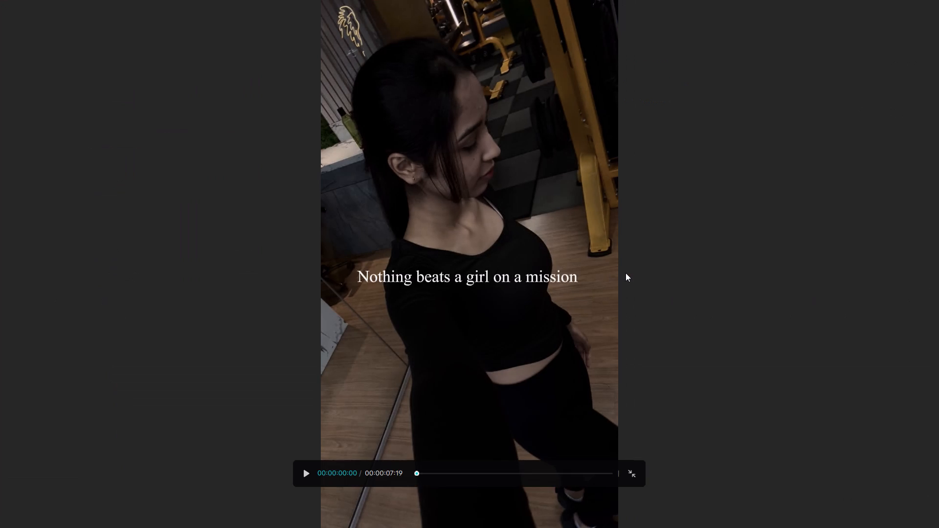
{"action": "key", "text": "space"}
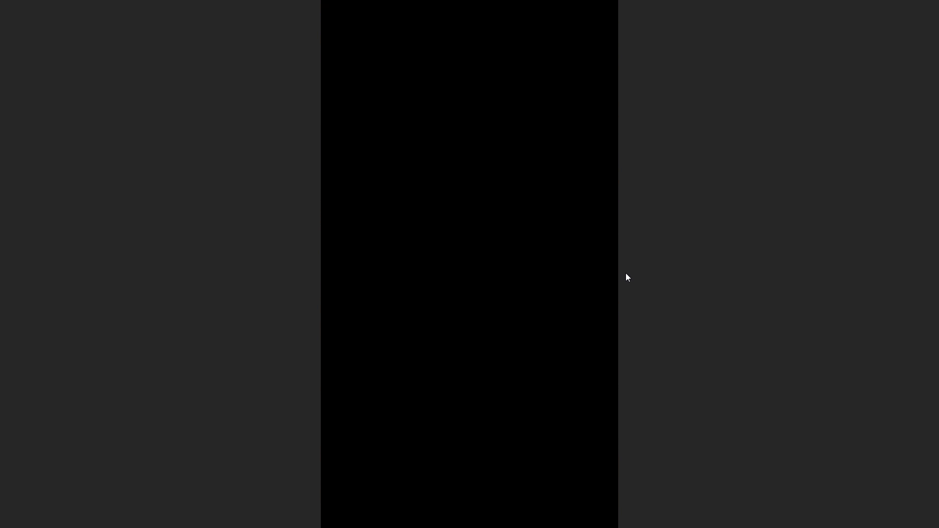
{"action": "key", "text": "Escape"}
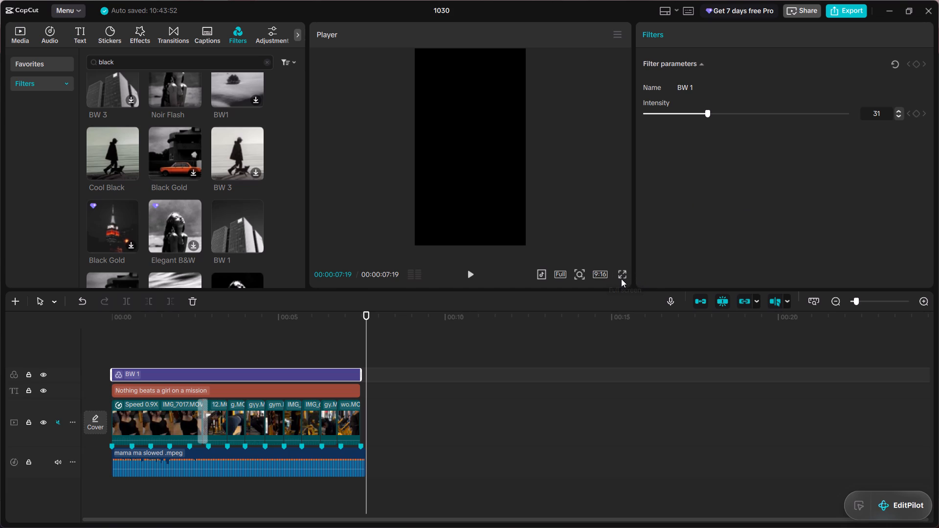
Replay the edit from its first frame in full screen through to the end, and return to the editor.
{"action": "left_click", "coordinate": [621, 279]}
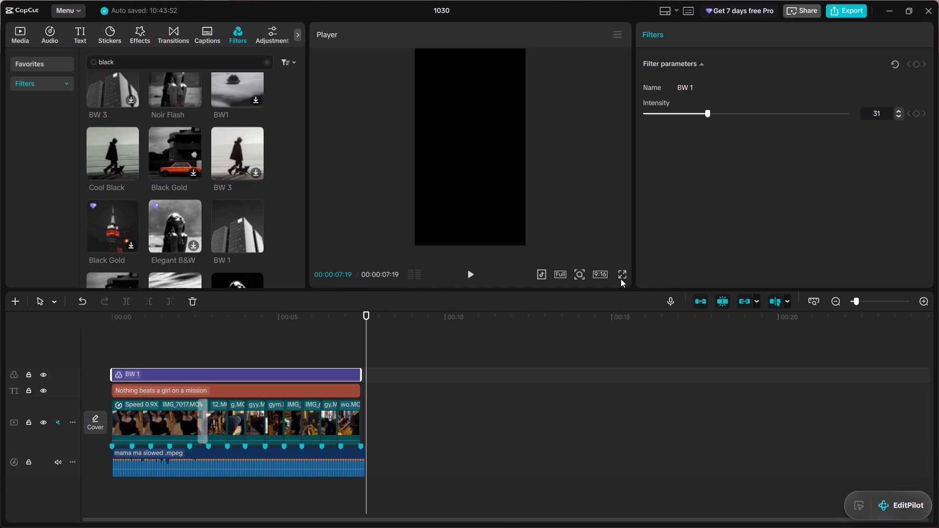
{"action": "left_click", "coordinate": [621, 276]}
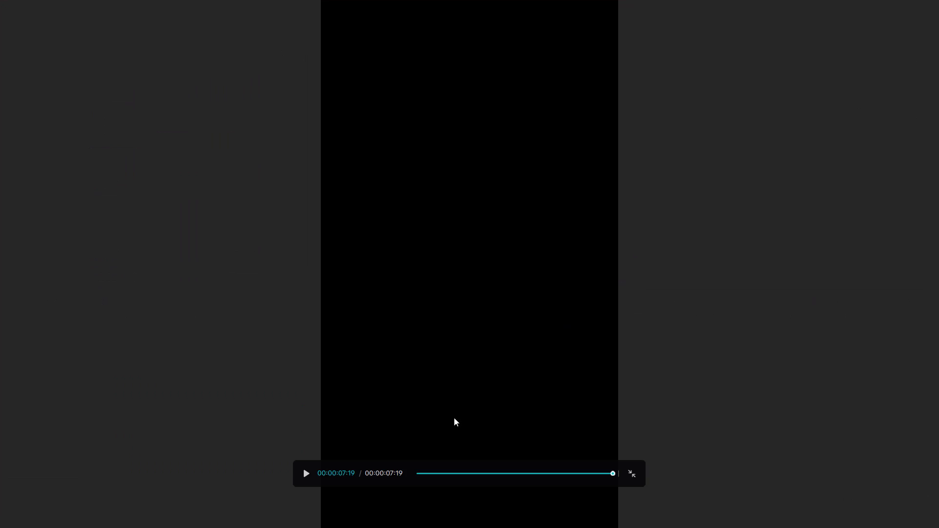
{"action": "left_click_drag", "start_coordinate": [443, 472], "coordinate": [430, 474]}
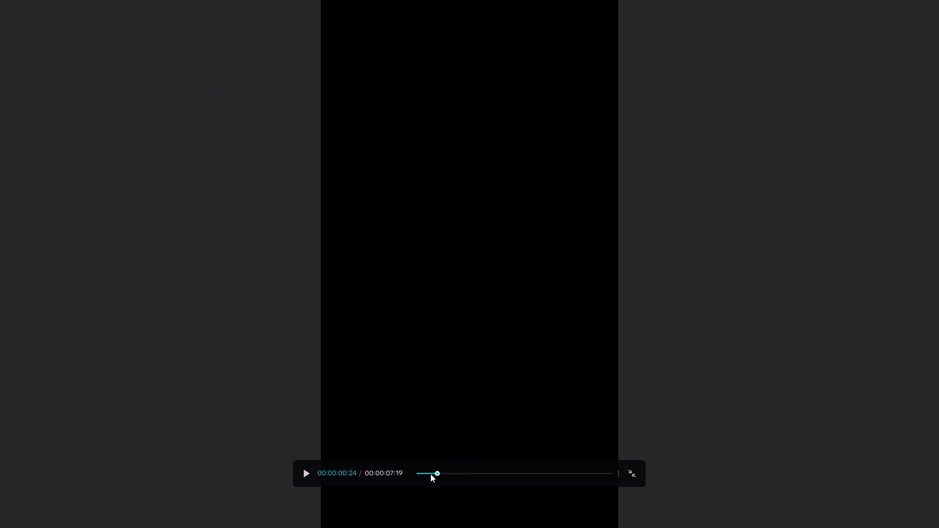
{"action": "left_click_drag", "start_coordinate": [430, 474], "coordinate": [414, 479]}
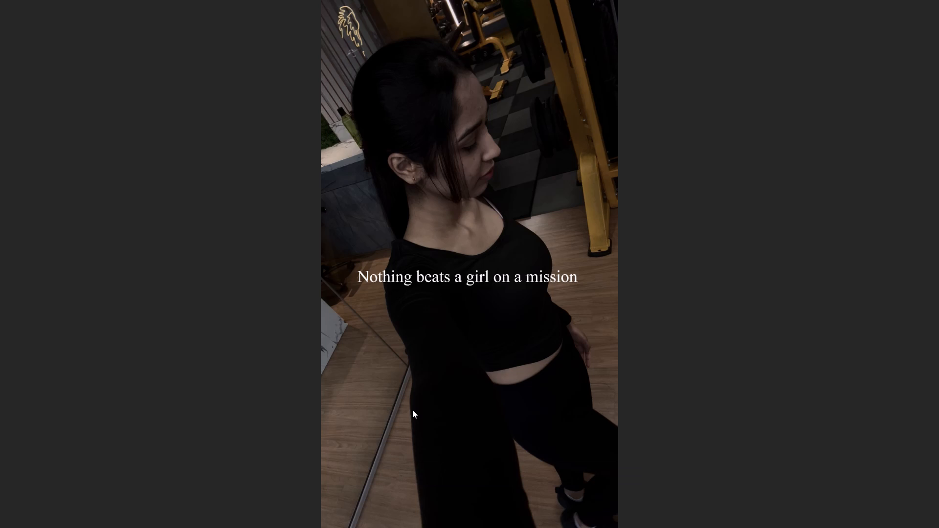
{"action": "key", "text": "space"}
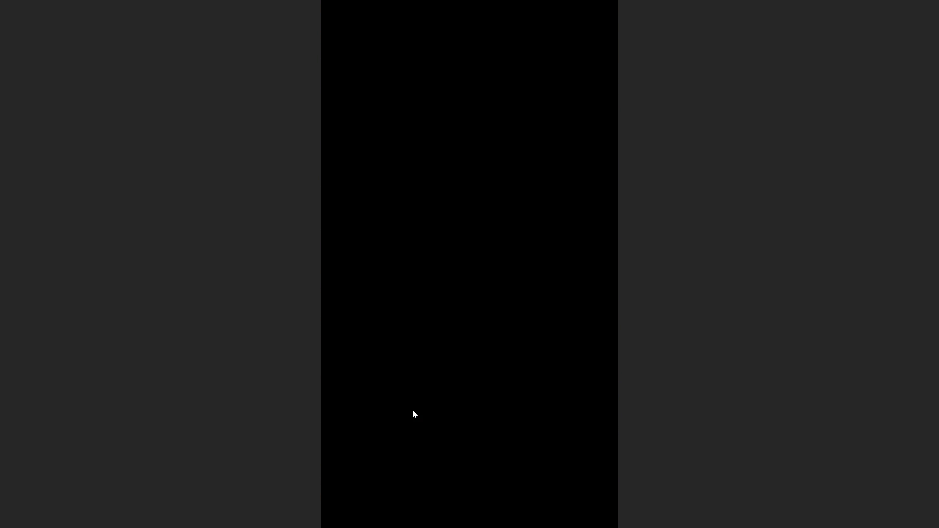
{"action": "key", "text": "Escape"}
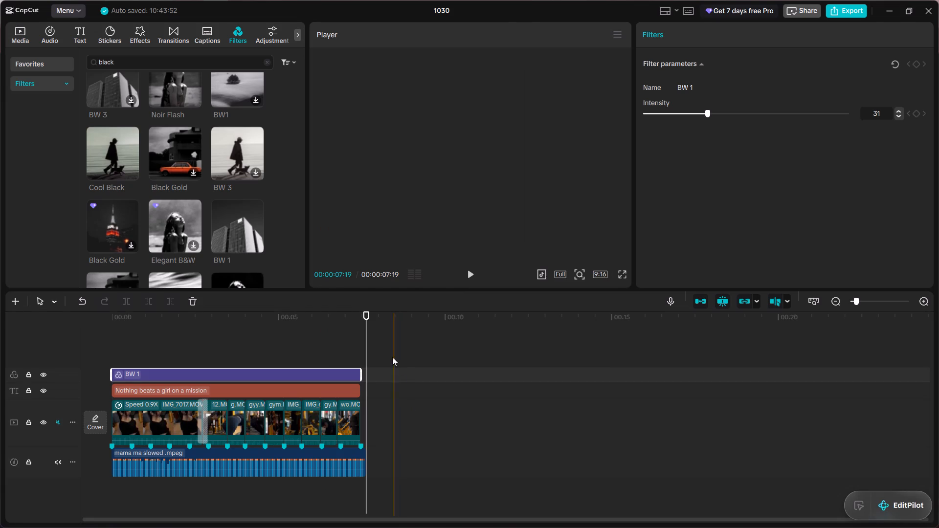
Return the playhead to the timeline start and open the full-screen preview again.
{"action": "left_click_drag", "start_coordinate": [368, 338], "coordinate": [37, 337]}
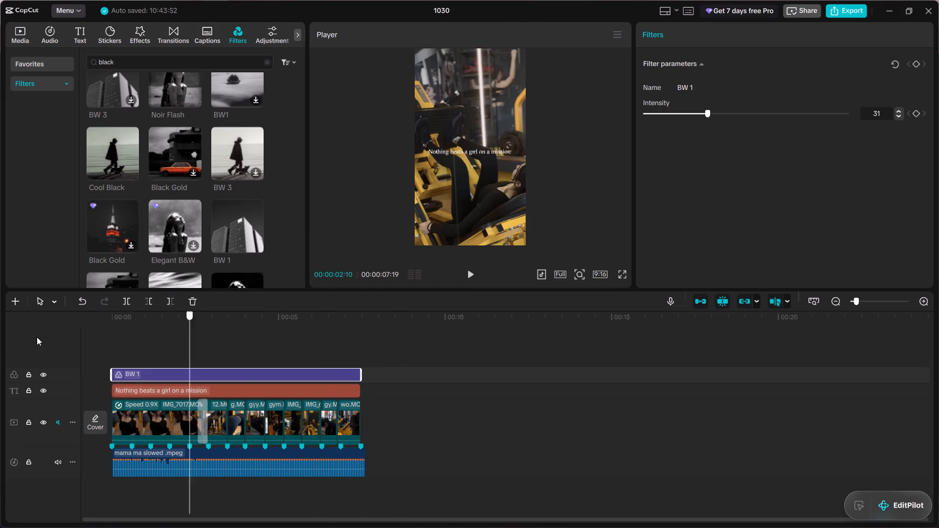
{"action": "left_click_drag", "start_coordinate": [37, 337], "coordinate": [0, 337]}
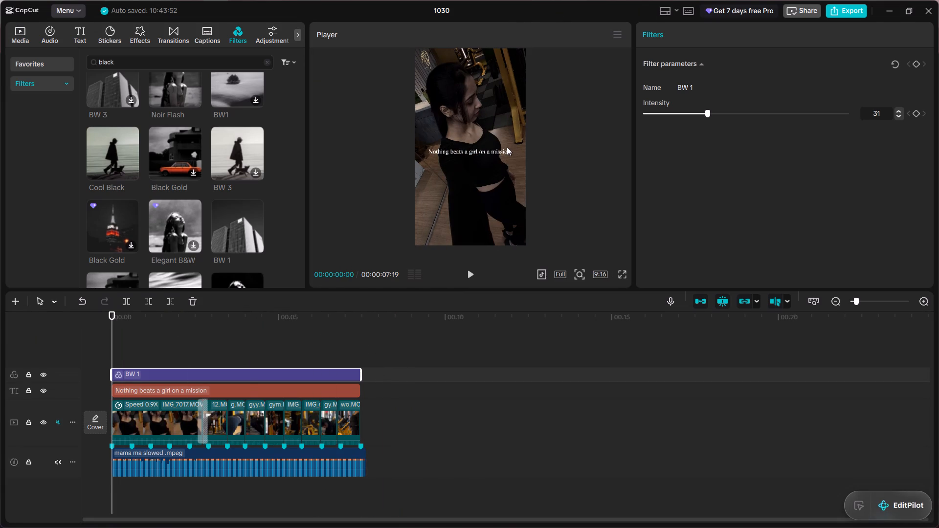
{"action": "left_click", "coordinate": [619, 278]}
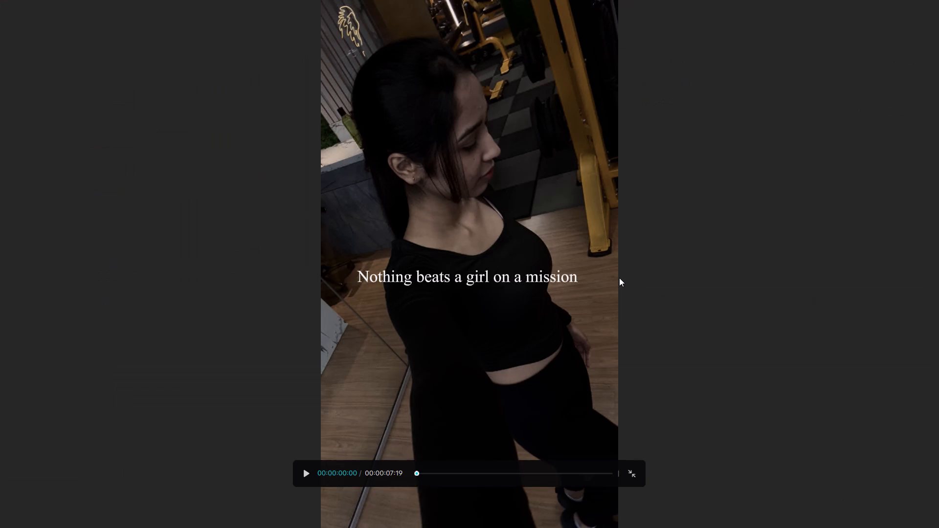
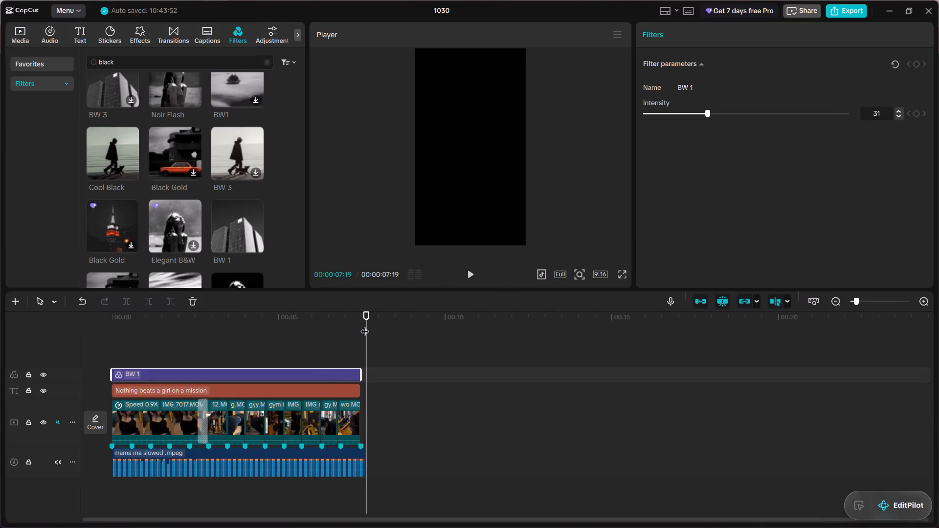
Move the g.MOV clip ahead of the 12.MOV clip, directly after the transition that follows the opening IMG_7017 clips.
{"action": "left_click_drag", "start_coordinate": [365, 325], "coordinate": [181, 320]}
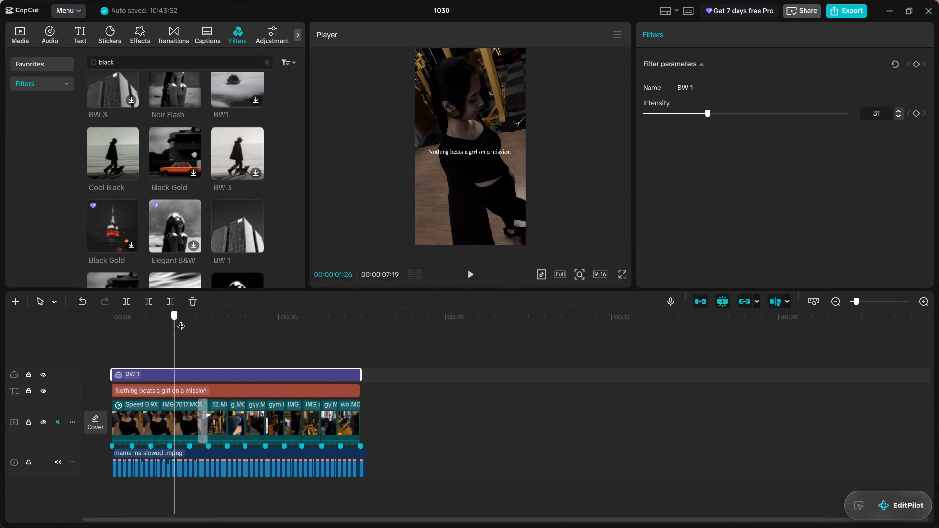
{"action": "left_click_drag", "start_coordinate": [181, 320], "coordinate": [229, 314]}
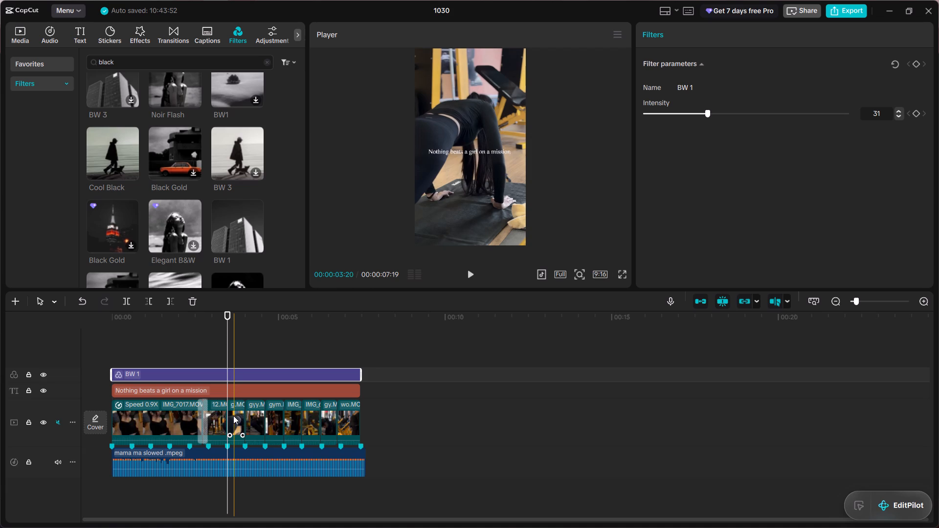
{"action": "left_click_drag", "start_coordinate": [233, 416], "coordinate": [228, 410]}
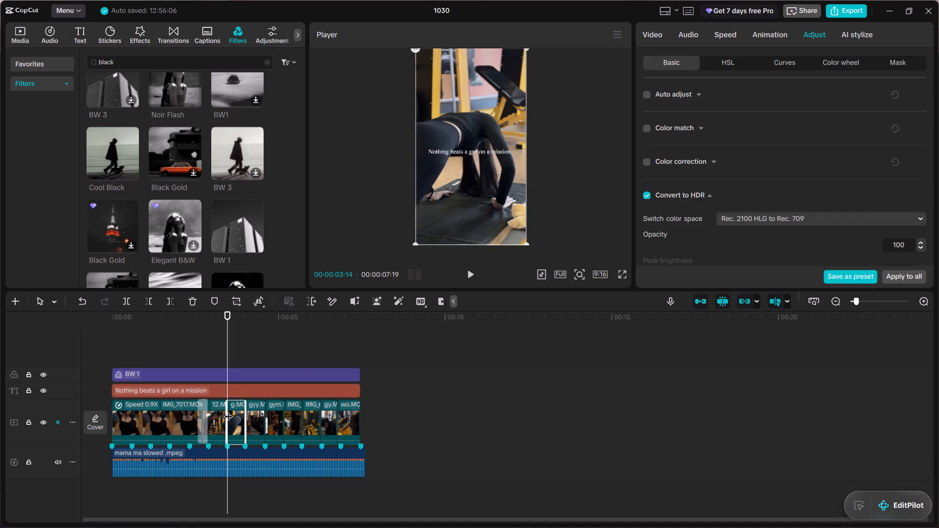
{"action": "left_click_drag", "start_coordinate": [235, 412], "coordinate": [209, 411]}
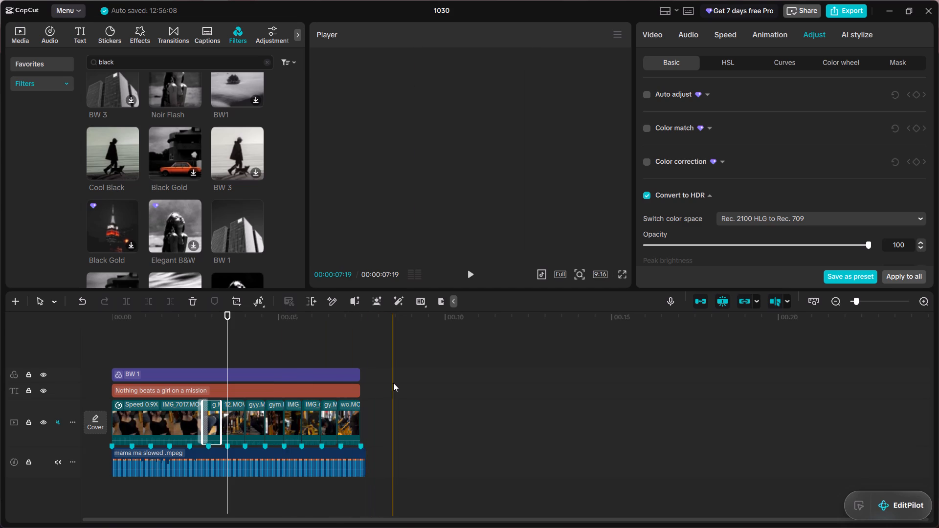
Examine the reordered g.MOV and 12.MOV clips after the transition, comparing their lengths and cuts with the beat markers.
{"action": "key", "text": "ctrl+equal"}
{"action": "key", "text": "ctrl+equal"}
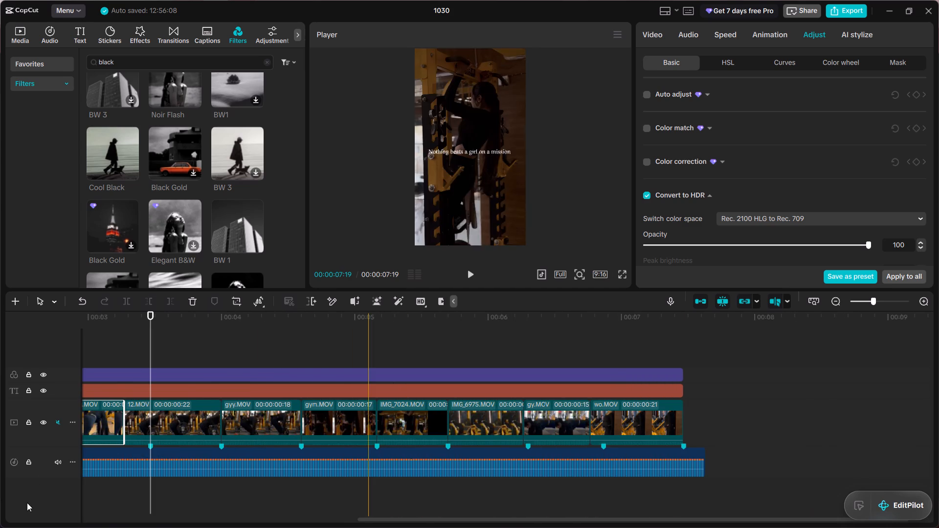
{"action": "left_click_drag", "start_coordinate": [412, 519], "coordinate": [282, 508]}
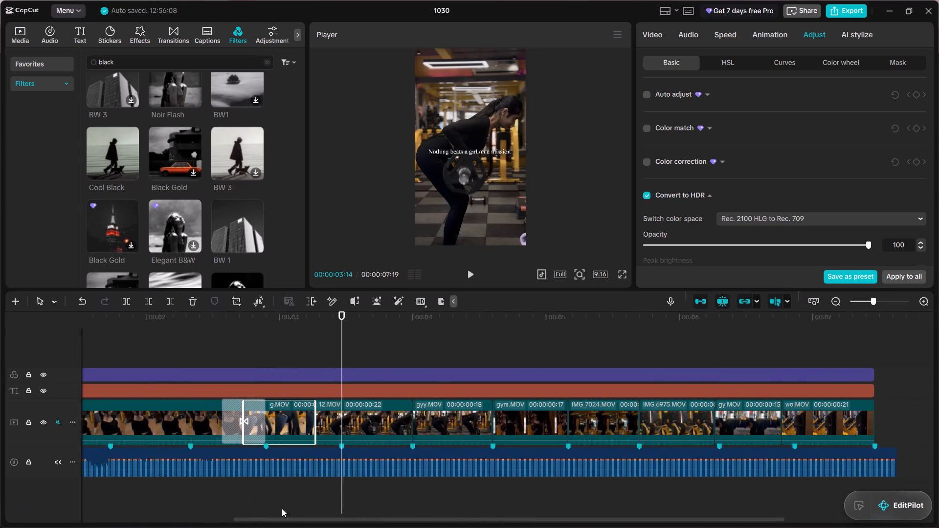
{"action": "left_click_drag", "start_coordinate": [282, 508], "coordinate": [246, 507]}
{"action": "left_click", "coordinate": [464, 315]}
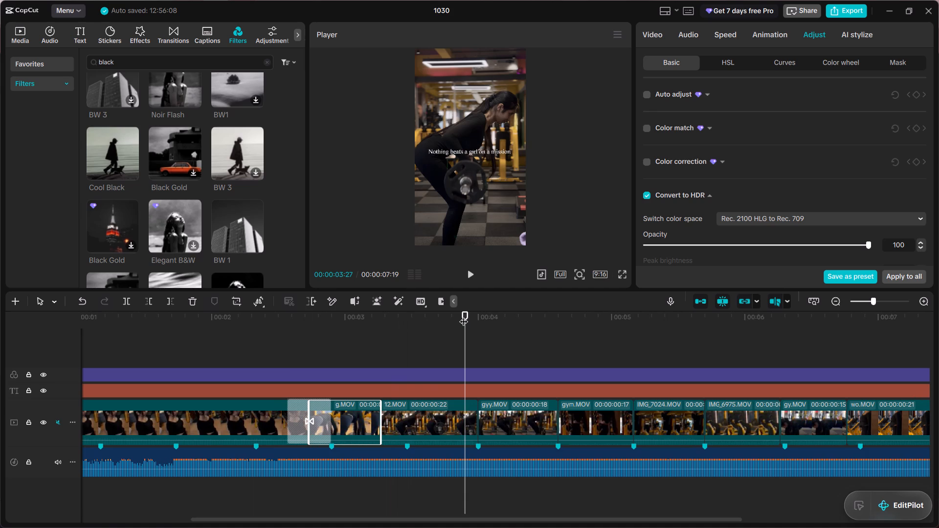
{"action": "left_click", "coordinate": [340, 313]}
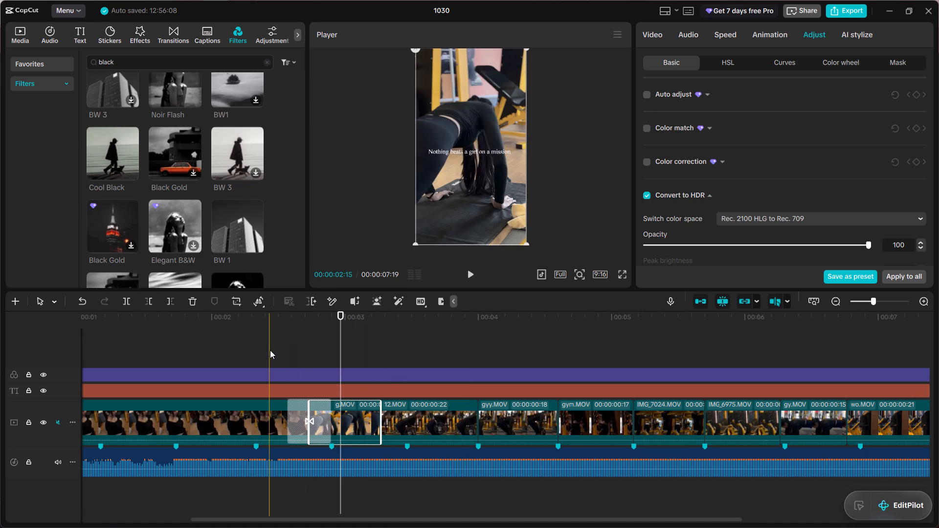
{"action": "left_click", "coordinate": [268, 349]}
{"action": "left_click", "coordinate": [435, 433]}
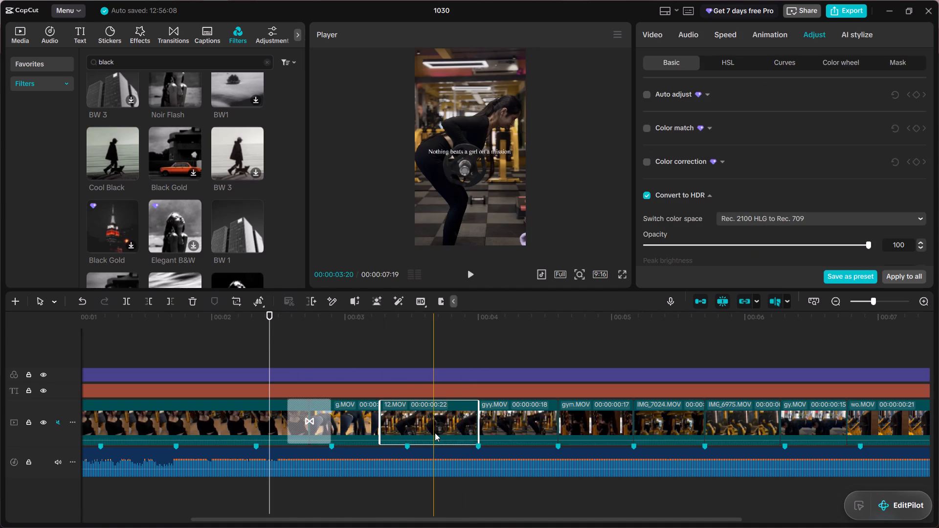
{"action": "left_click", "coordinate": [359, 425]}
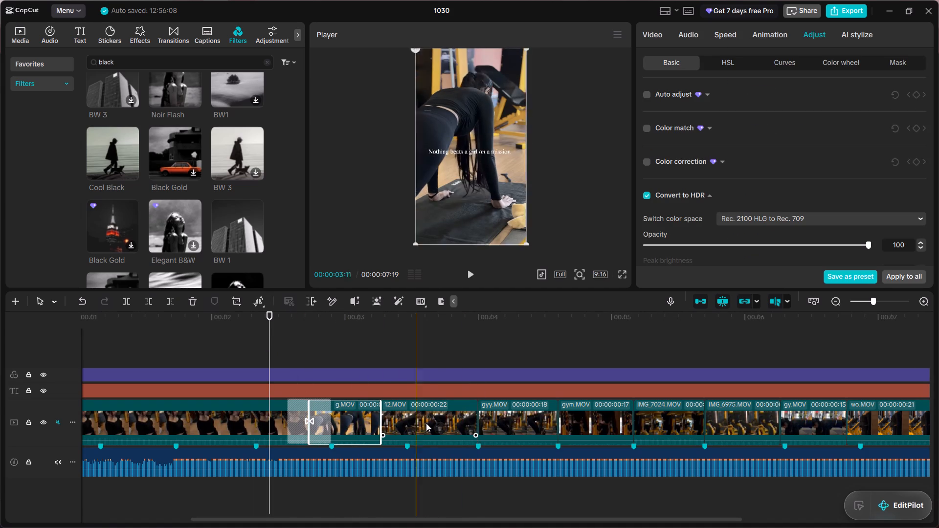
{"action": "left_click", "coordinate": [432, 423]}
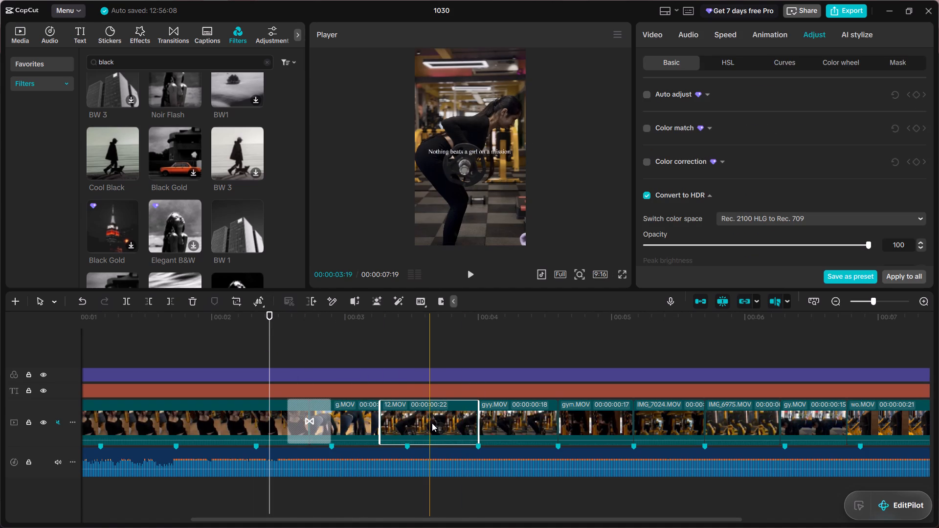
{"action": "left_click", "coordinate": [353, 417]}
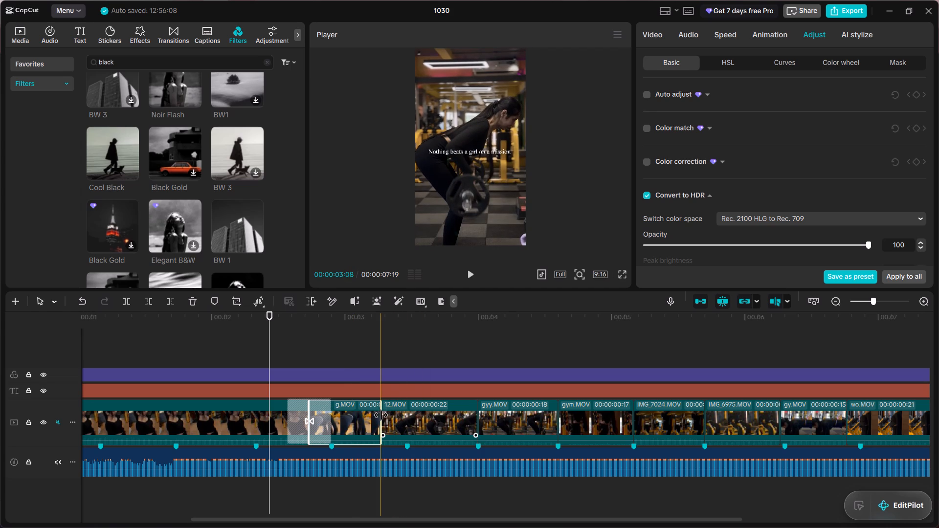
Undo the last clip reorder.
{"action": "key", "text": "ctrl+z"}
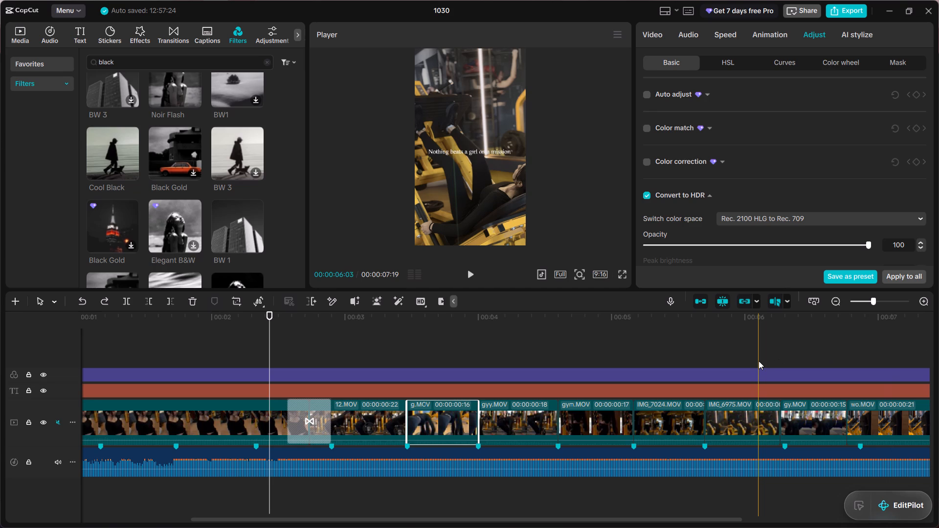
View the current frame and its caption in the full-screen preview, and return to the editor.
{"action": "left_click", "coordinate": [625, 275]}
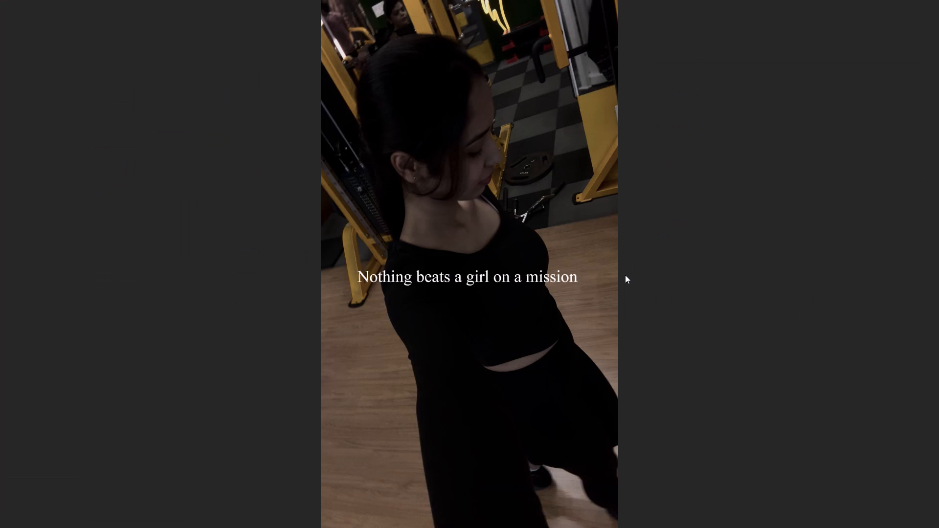
{"action": "left_click", "coordinate": [530, 284]}
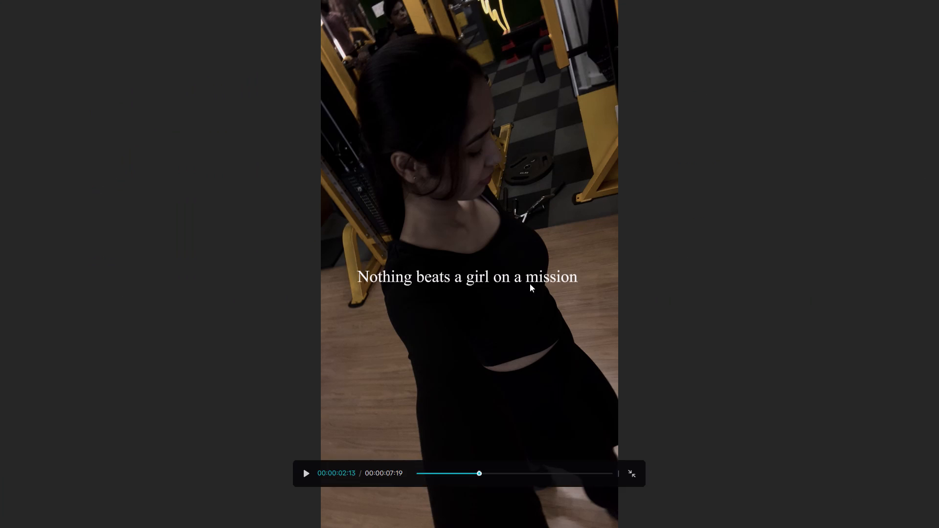
{"action": "key", "text": "grave"}
{"action": "key", "text": "Escape"}
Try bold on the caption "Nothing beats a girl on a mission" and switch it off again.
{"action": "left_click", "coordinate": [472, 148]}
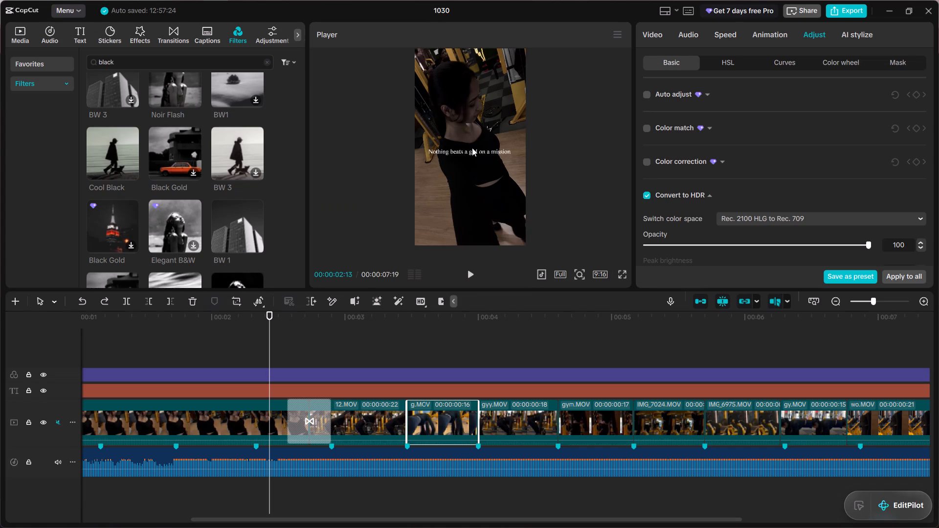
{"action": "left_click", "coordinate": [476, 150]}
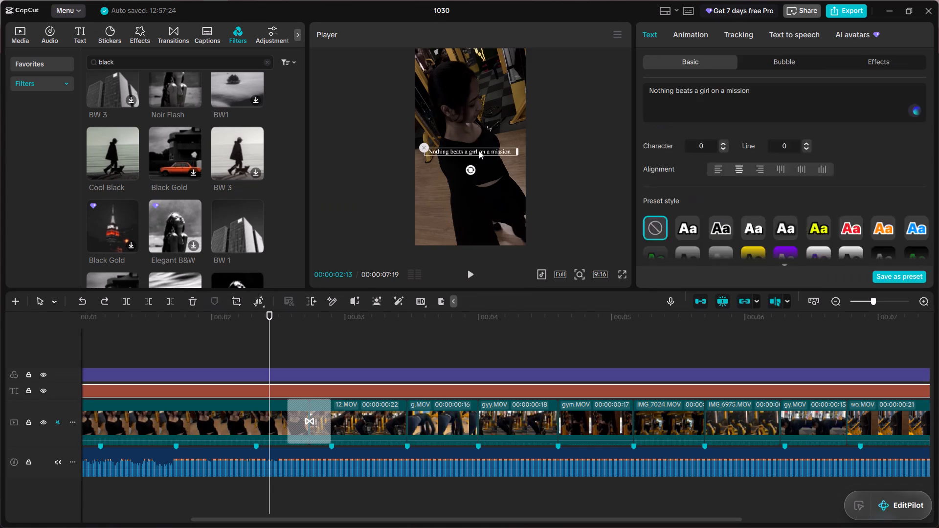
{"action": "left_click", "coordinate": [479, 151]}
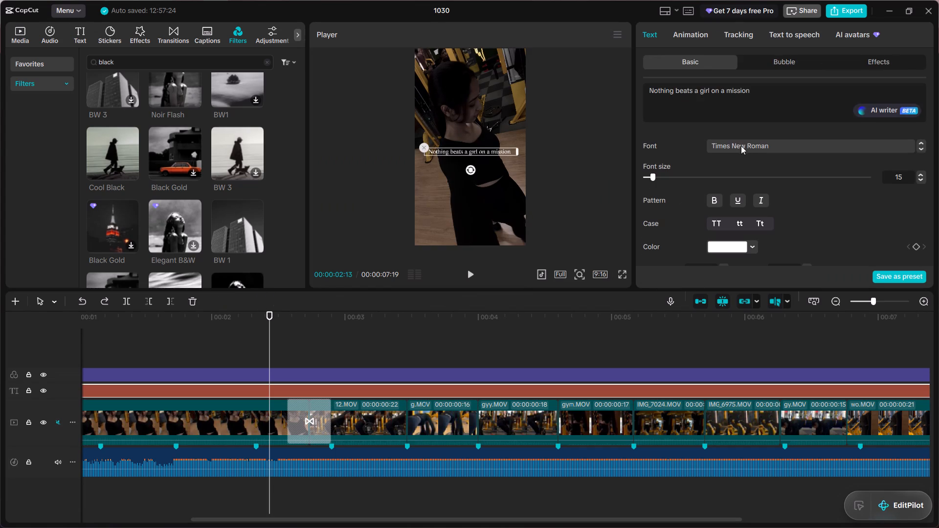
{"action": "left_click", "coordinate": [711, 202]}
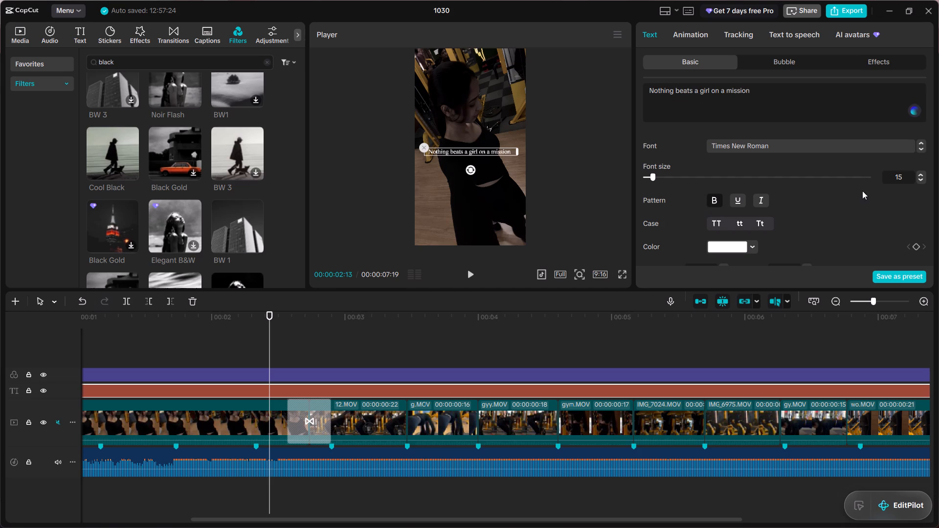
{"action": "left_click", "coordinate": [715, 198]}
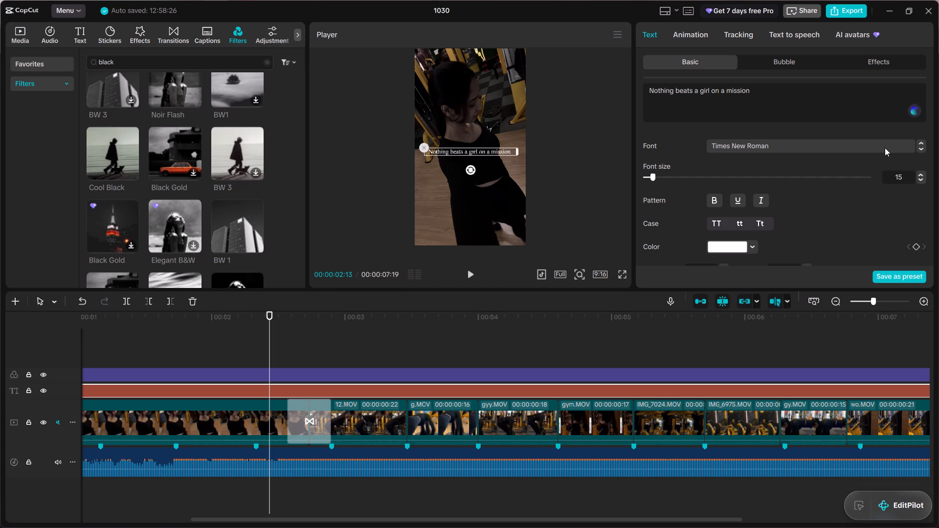
Search the caption's available fonts for "impact" and preview the matching fonts on the text.
{"action": "left_click", "coordinate": [857, 144]}
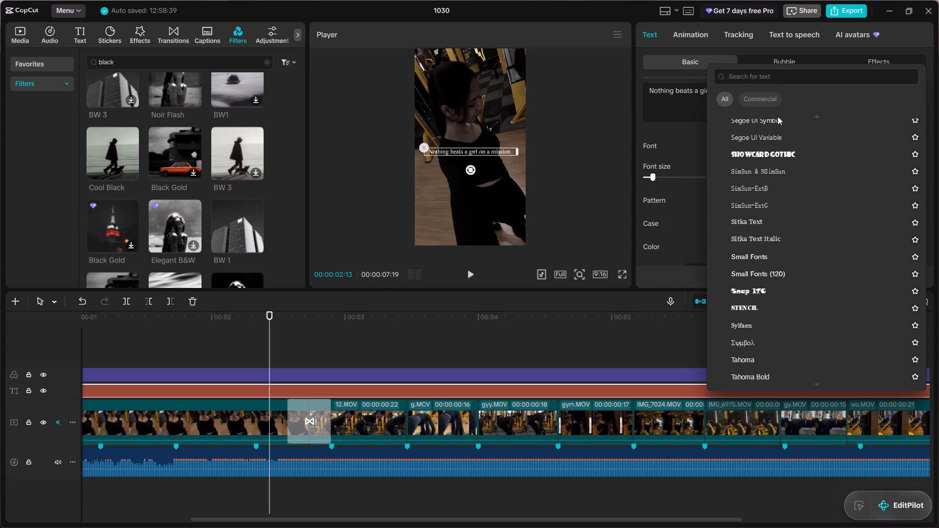
{"action": "left_click", "coordinate": [766, 76]}
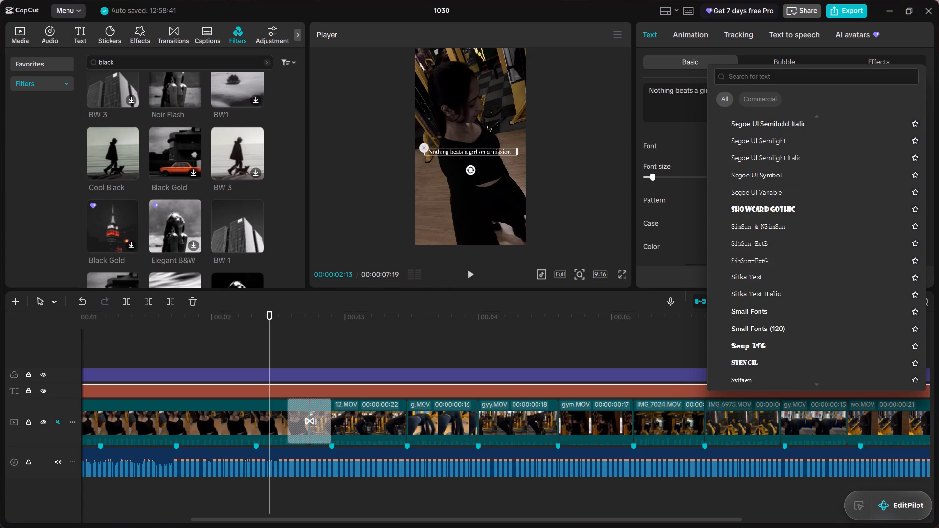
{"action": "type", "text": "imp"}
{"action": "type", "text": "act"}
{"action": "key", "text": "Return"}
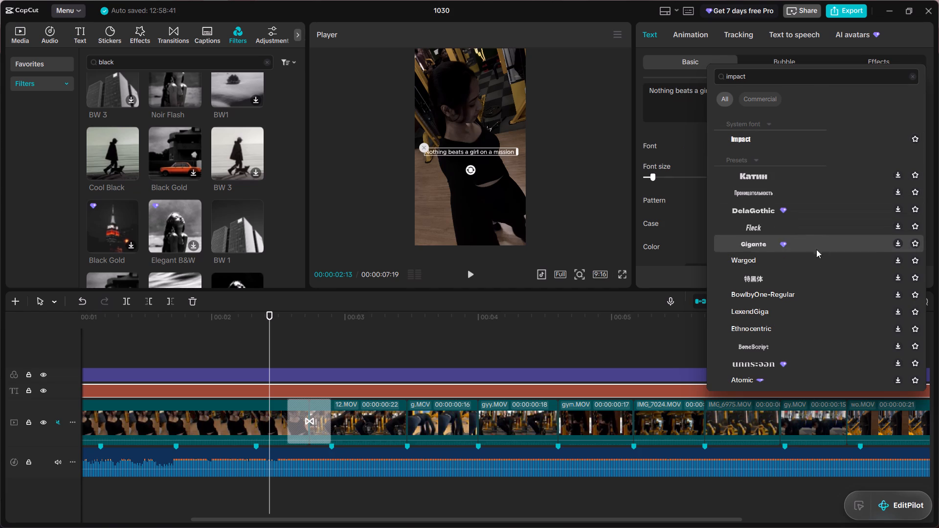
Replace the font search with "bodoni" and set the caption's font to Bodoni MT.
{"action": "left_click_drag", "start_coordinate": [770, 75], "coordinate": [717, 75]}
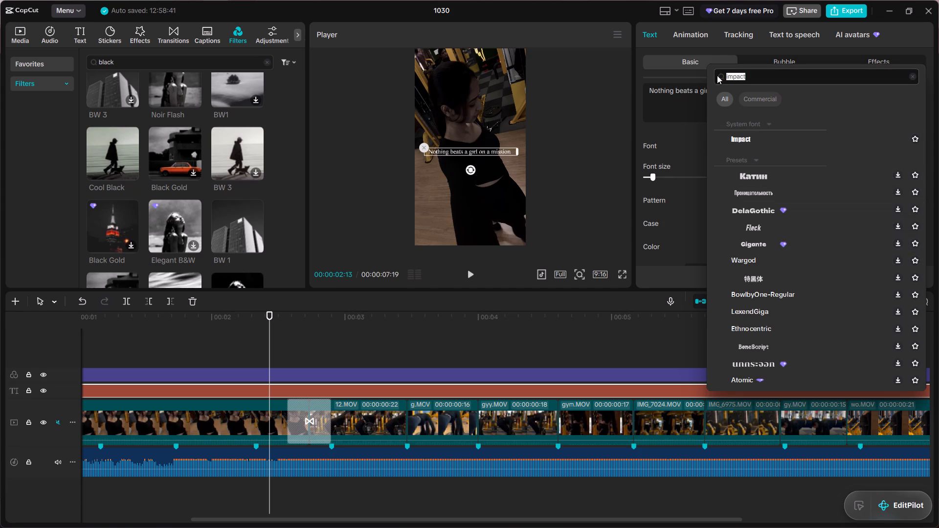
{"action": "left_click_drag", "start_coordinate": [717, 75], "coordinate": [693, 74]}
{"action": "key", "text": "BackSpace"}
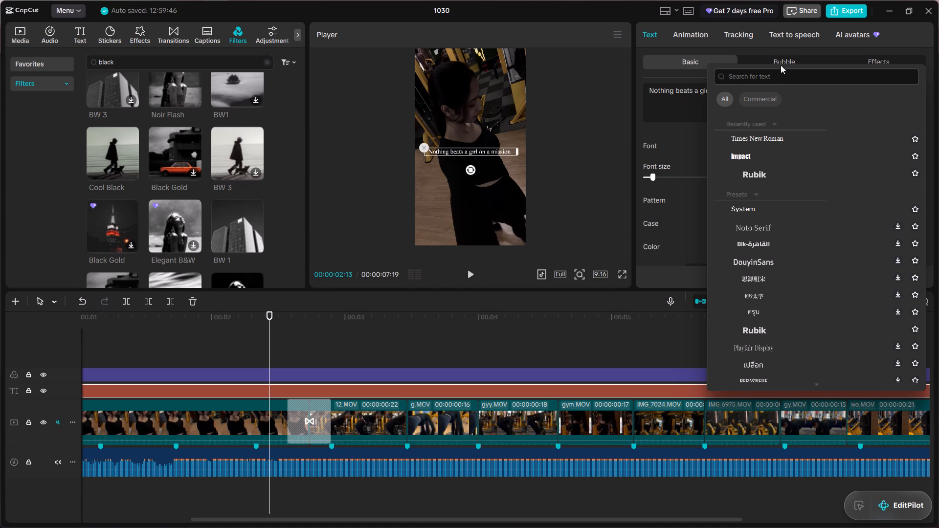
{"action": "key", "text": "b"}
{"action": "type", "text": "ad"}
{"action": "key", "text": "BackSpace"}
{"action": "key", "text": "BackSpace"}
{"action": "type", "text": "odoni"}
{"action": "key", "text": "Return"}
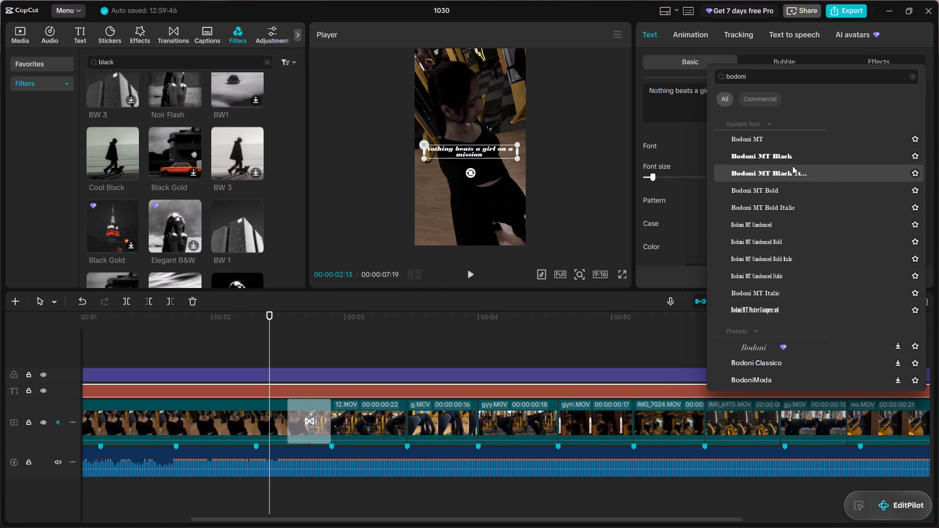
{"action": "left_click", "coordinate": [787, 138]}
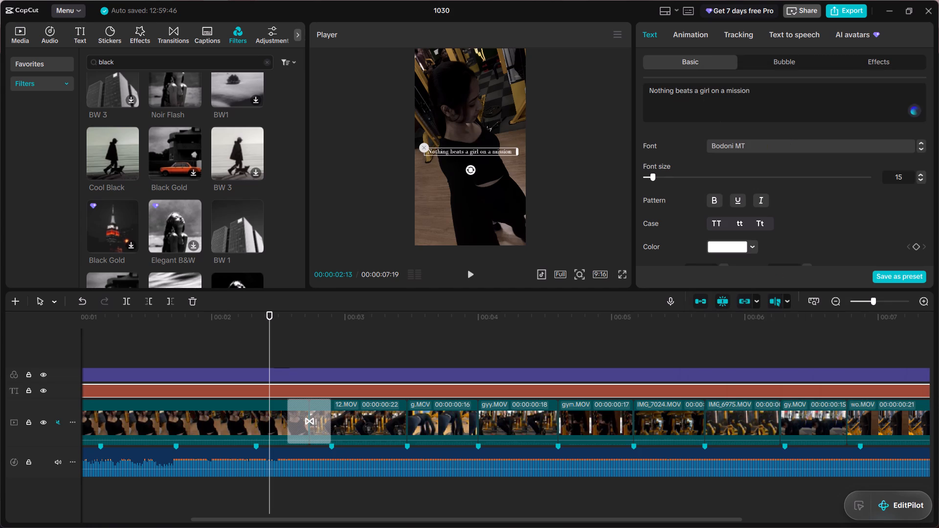
Open the full-screen preview to check the caption in its new font.
{"action": "left_click", "coordinate": [622, 276]}
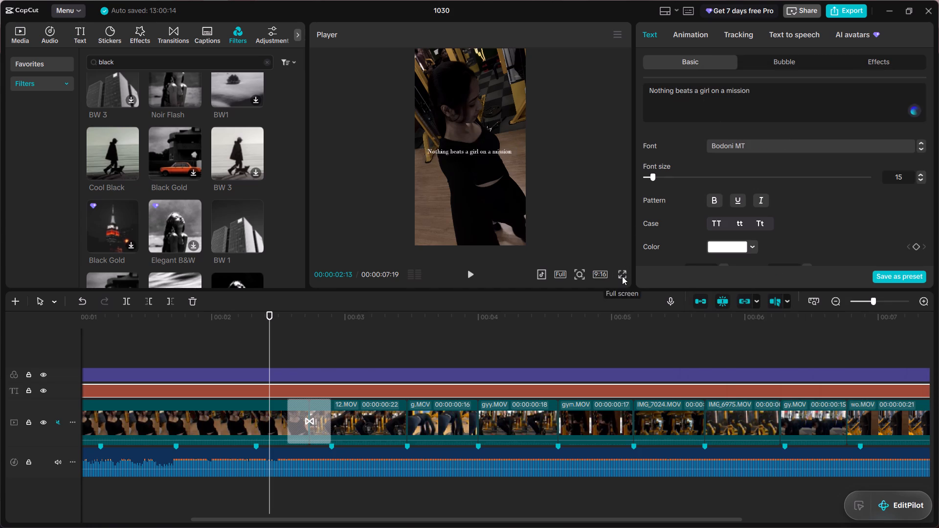
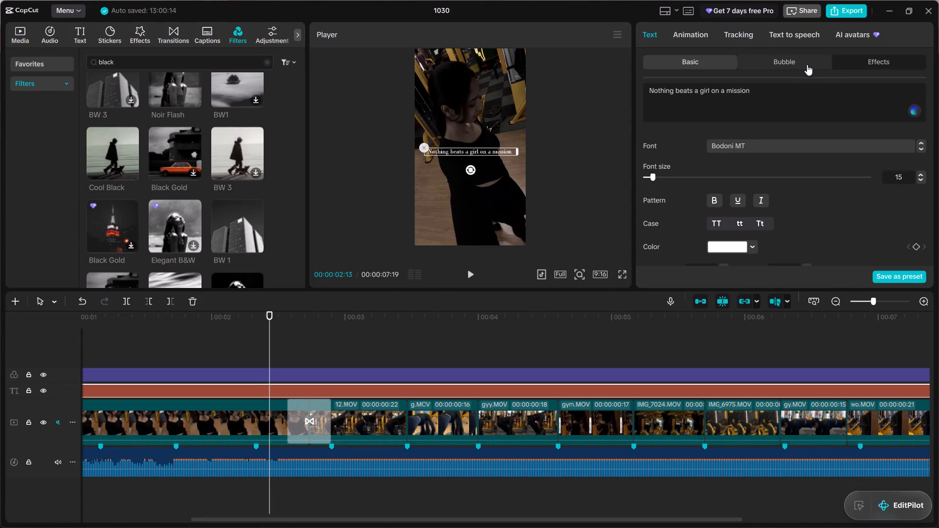
Open the font list for the caption "Nothing beats a girl on a mission" and start a new font search.
{"action": "left_click", "coordinate": [773, 143]}
{"action": "left_click", "coordinate": [767, 75]}
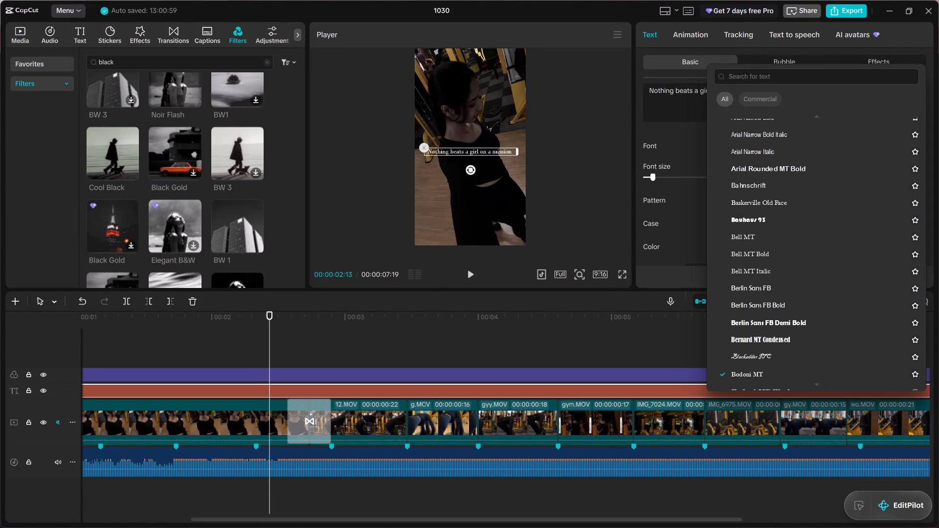
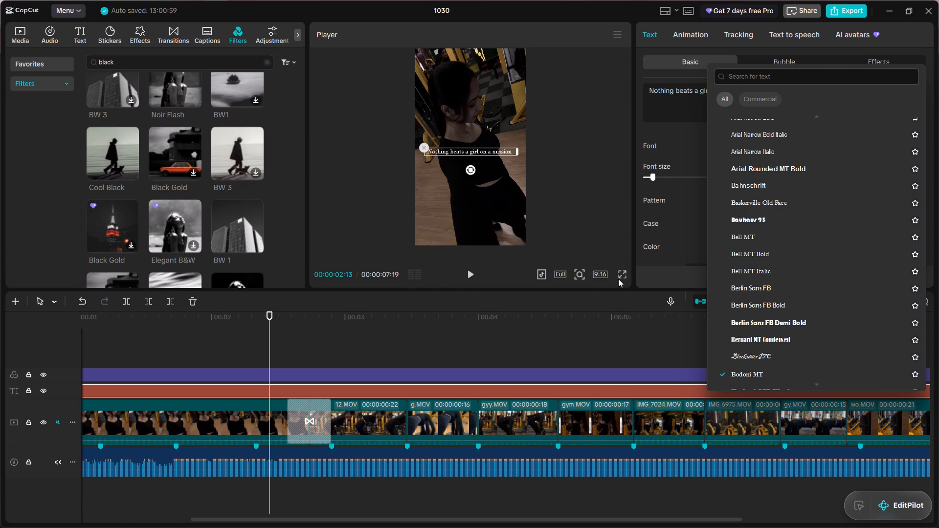
Play the edit through in full-screen preview, then return the playhead to the start of the timeline.
{"action": "left_click", "coordinate": [622, 275]}
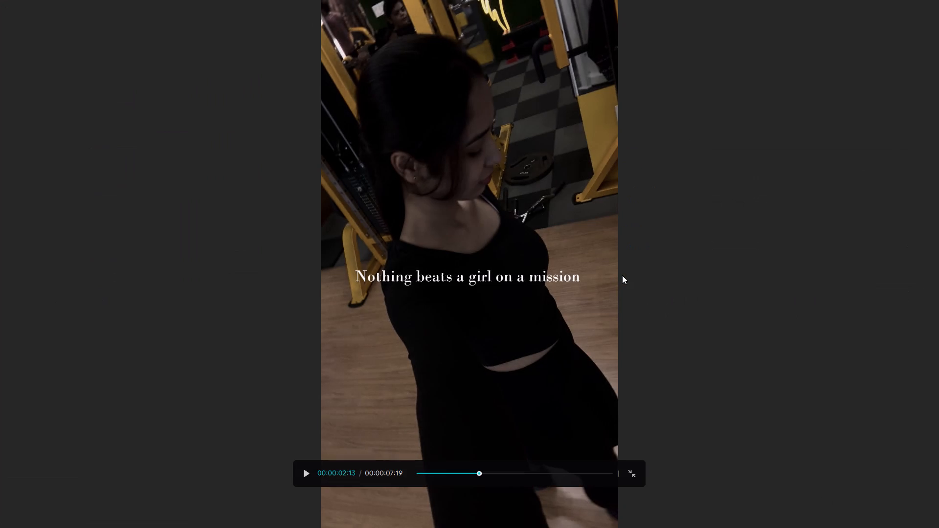
{"action": "left_click_drag", "start_coordinate": [451, 471], "coordinate": [383, 464]}
{"action": "key", "text": "space"}
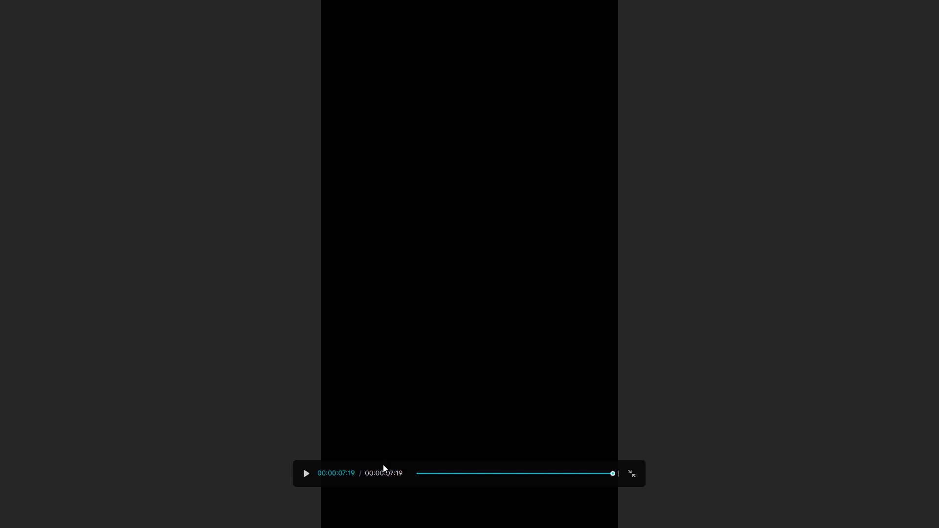
{"action": "key", "text": "Escape"}
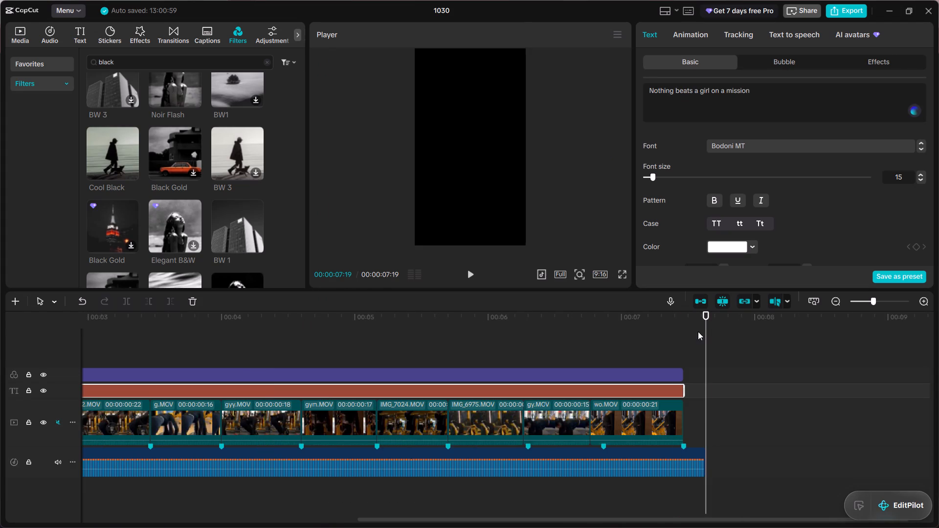
{"action": "left_click_drag", "start_coordinate": [704, 367], "coordinate": [323, 463]}
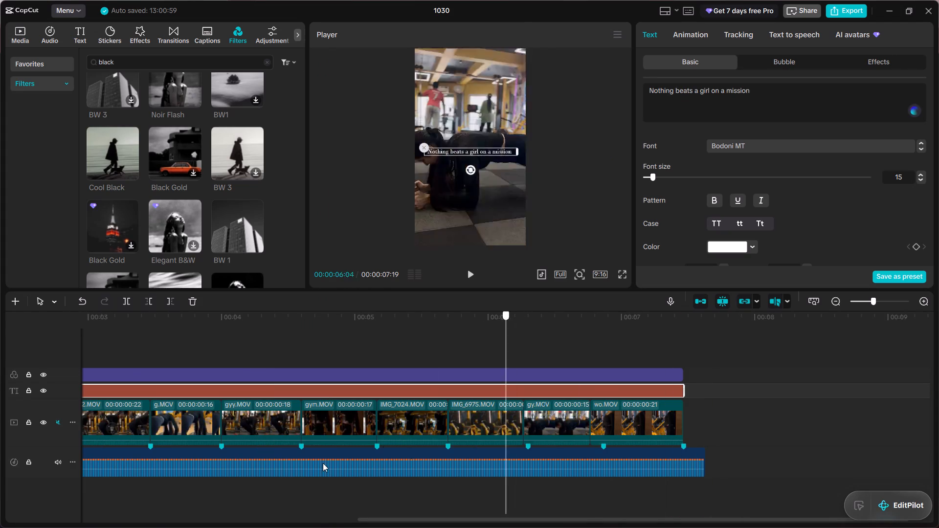
{"action": "left_click_drag", "start_coordinate": [323, 463], "coordinate": [0, 523]}
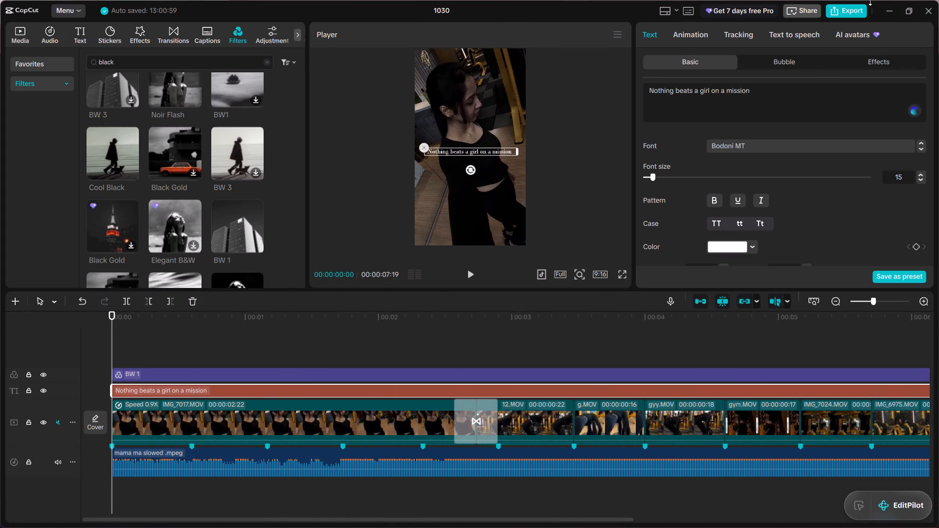
Open the export settings for project 1030 and name the exported video gymgirl.
{"action": "left_click", "coordinate": [856, 4]}
{"action": "left_click", "coordinate": [847, 7]}
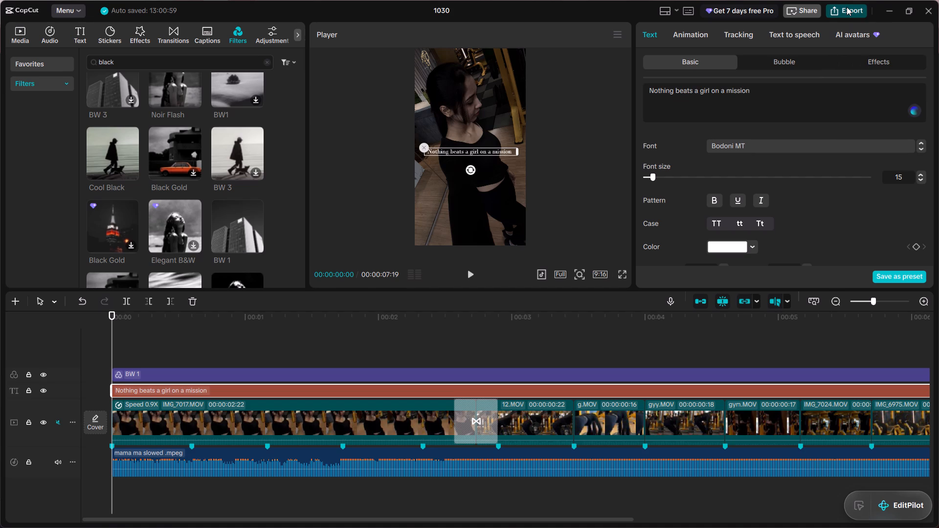
{"action": "double_click", "coordinate": [603, 129]}
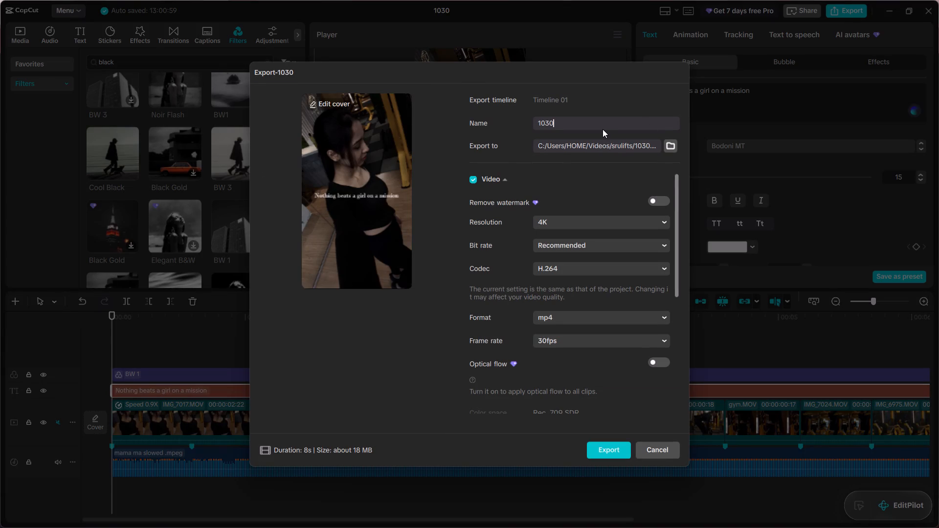
{"action": "key", "text": "BackSpace"}
{"action": "type", "text": "gymgilr"}
{"action": "key", "text": "BackSpace"}
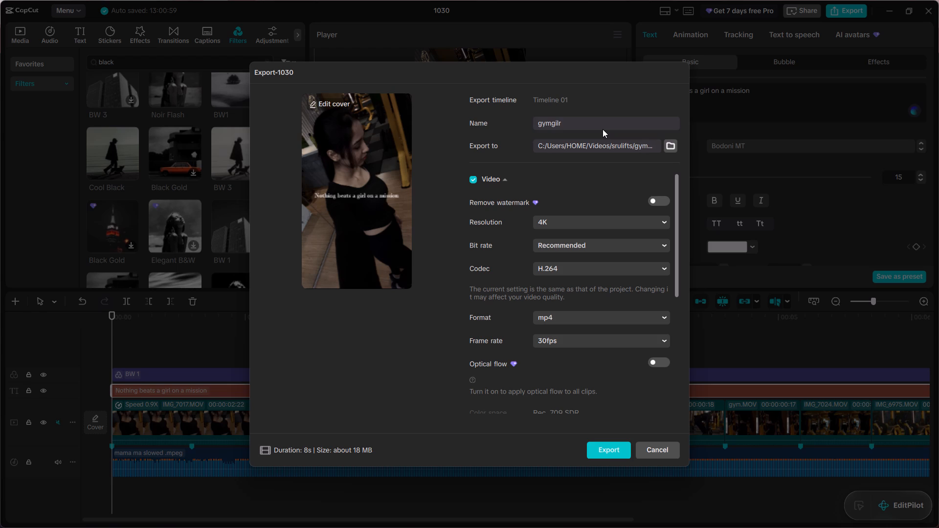
{"action": "key", "text": "BackSpace"}
{"action": "key", "text": "BackSpace"}
{"action": "type", "text": "irl"}
Set the export frame rate to 60fps and export the video.
{"action": "left_click", "coordinate": [605, 346]}
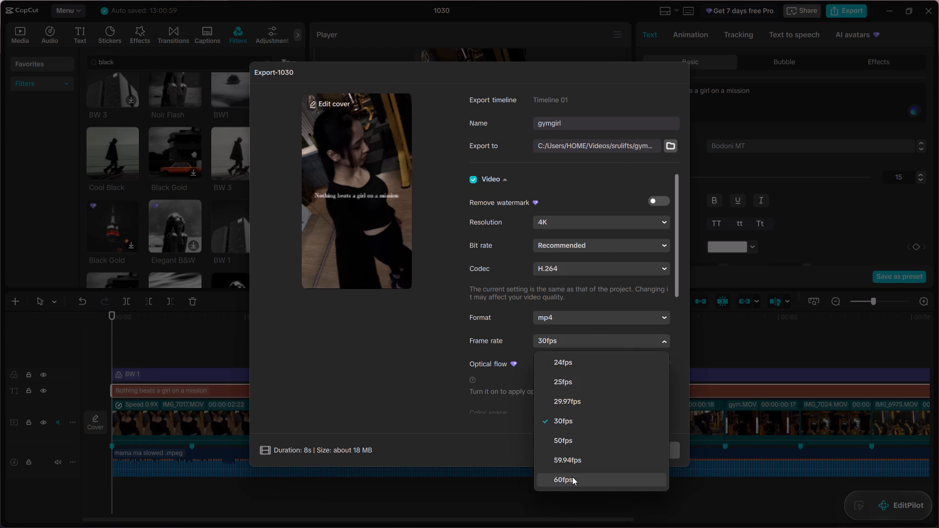
{"action": "left_click", "coordinate": [572, 477]}
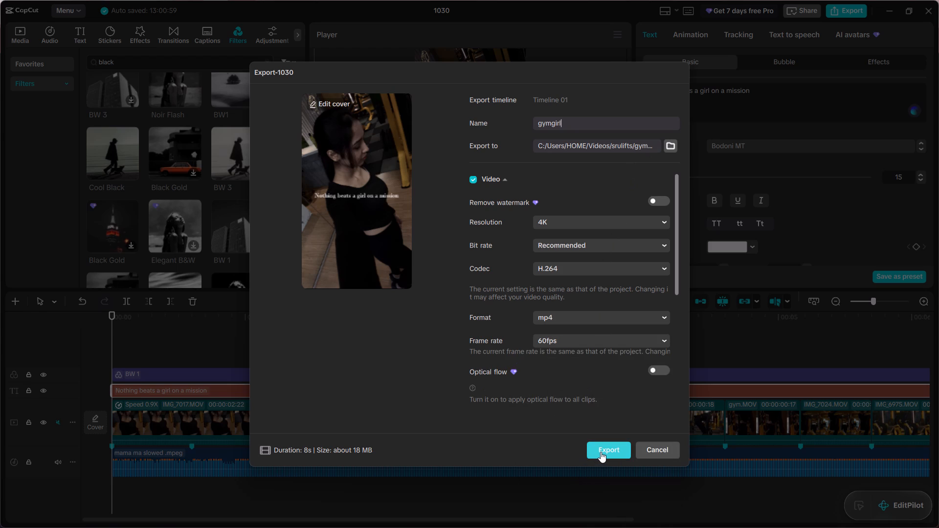
{"action": "left_click", "coordinate": [601, 452]}
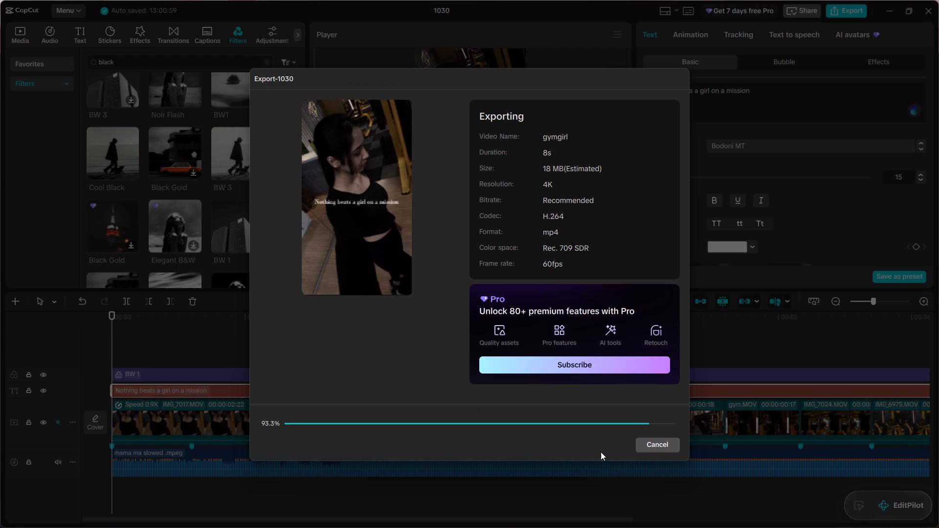
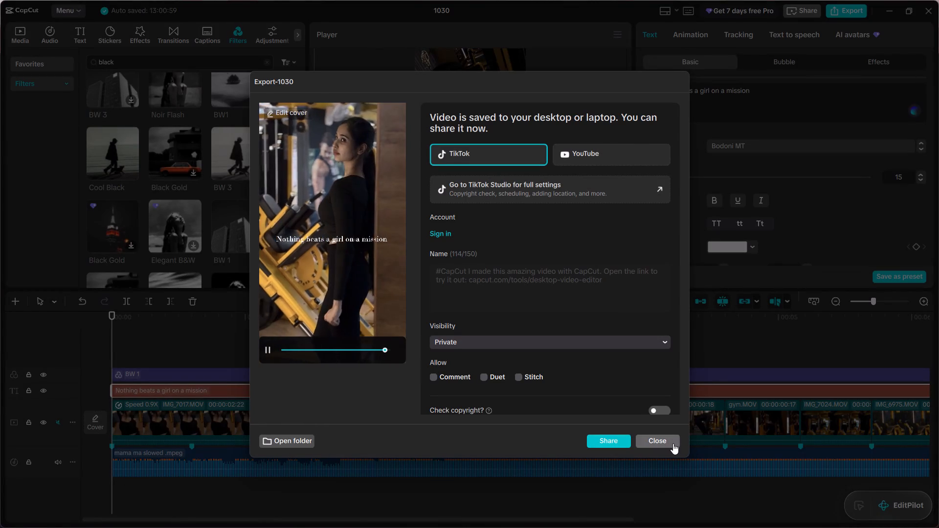
Dismiss the finished export's sharing window and the feedback request, and minimize the editor.
{"action": "left_click", "coordinate": [673, 443]}
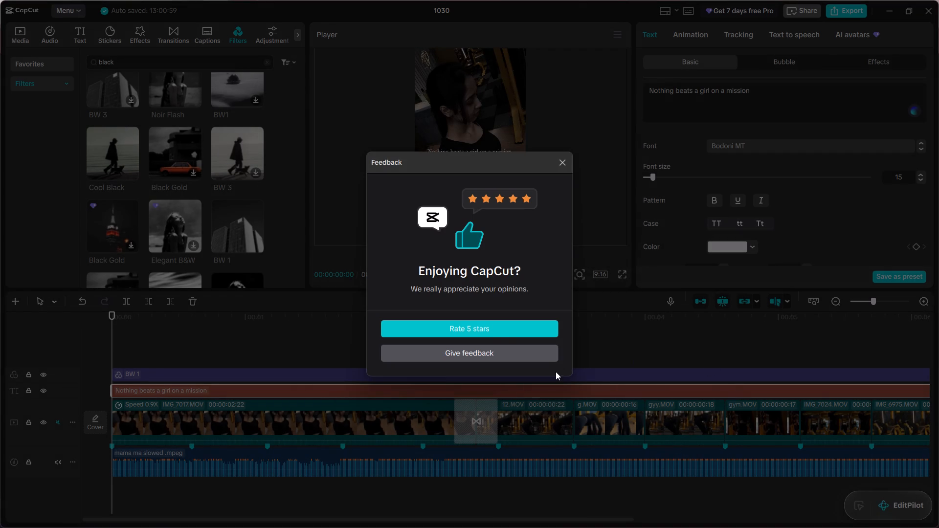
{"action": "left_click", "coordinate": [559, 166]}
{"action": "left_click", "coordinate": [891, 10]}
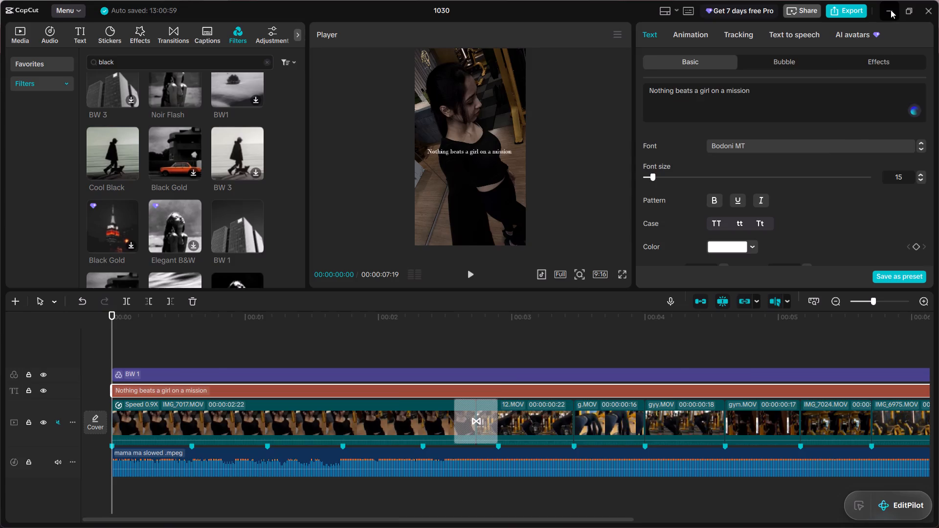